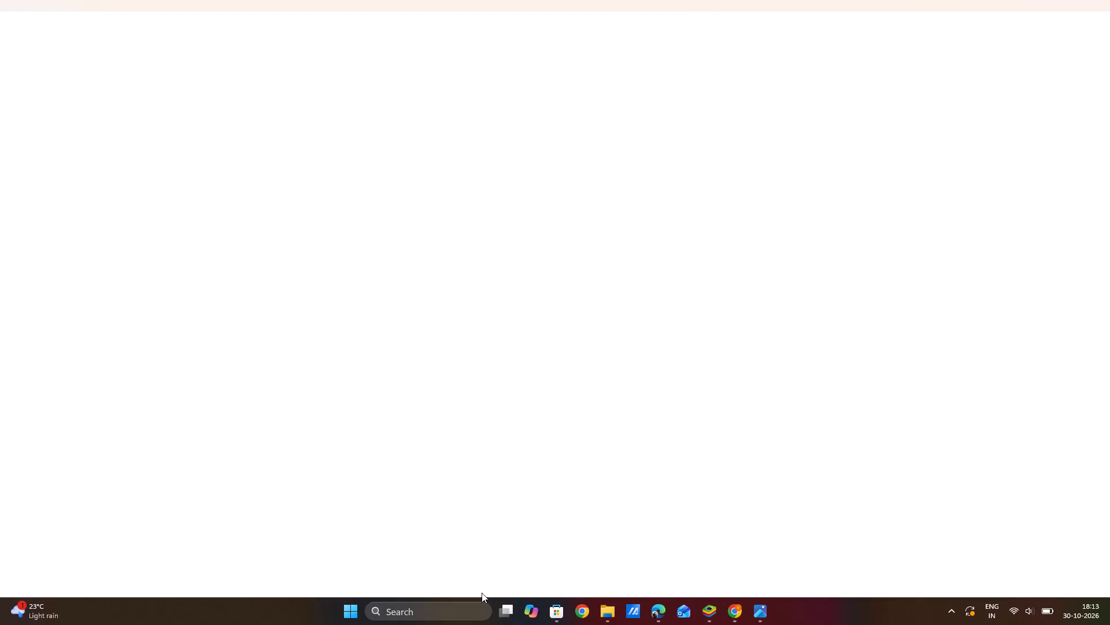
Launch WhatsApp from the recent searches in Windows Search.
click(453, 609)
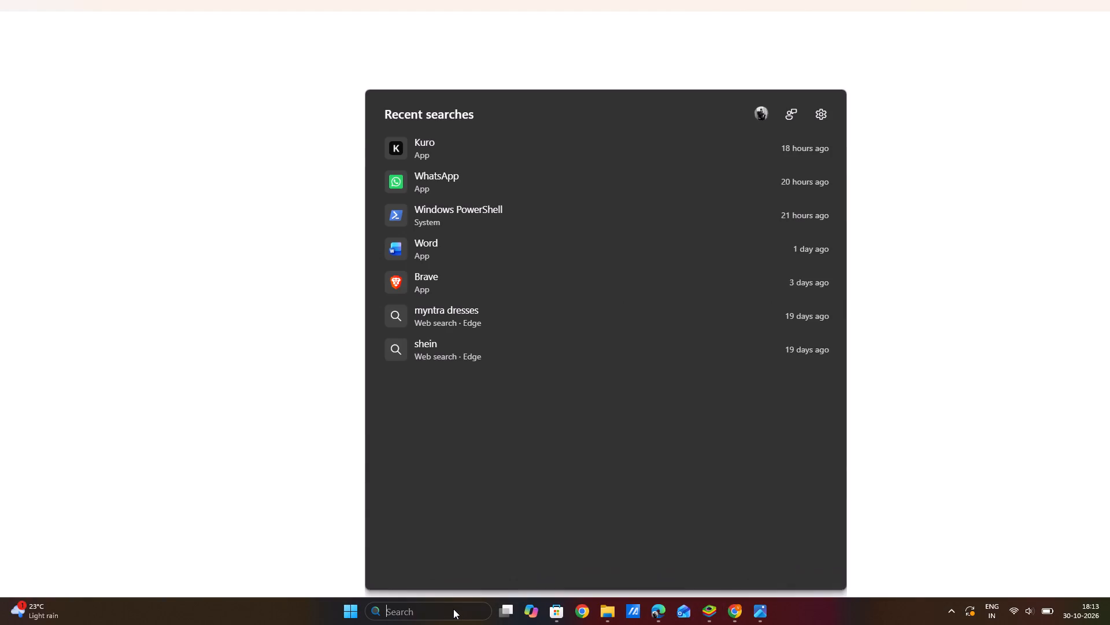
click(619, 178)
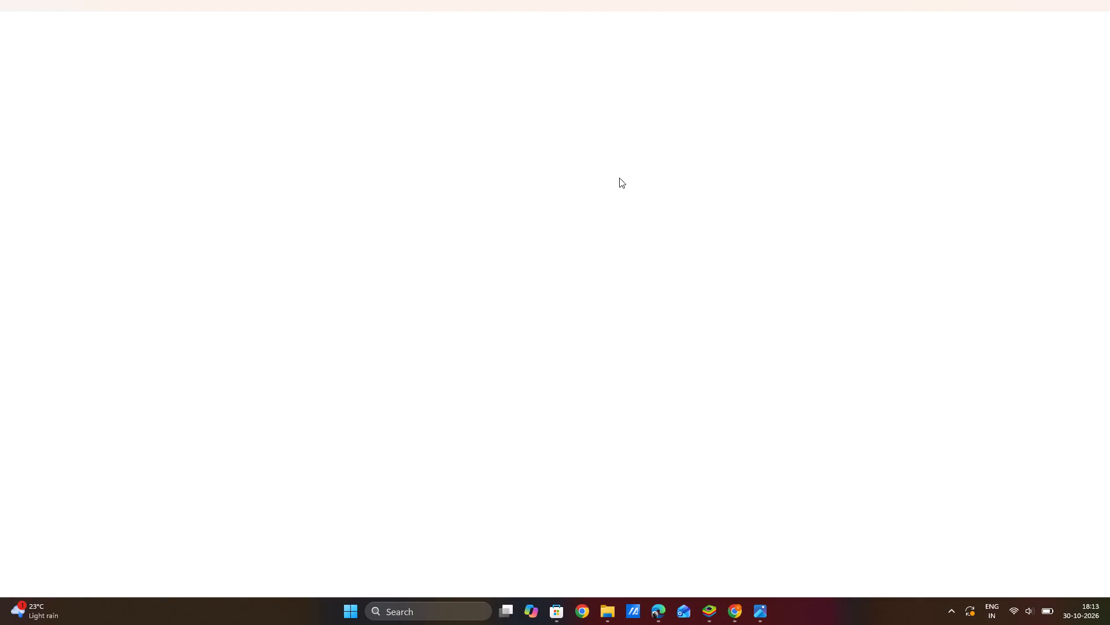
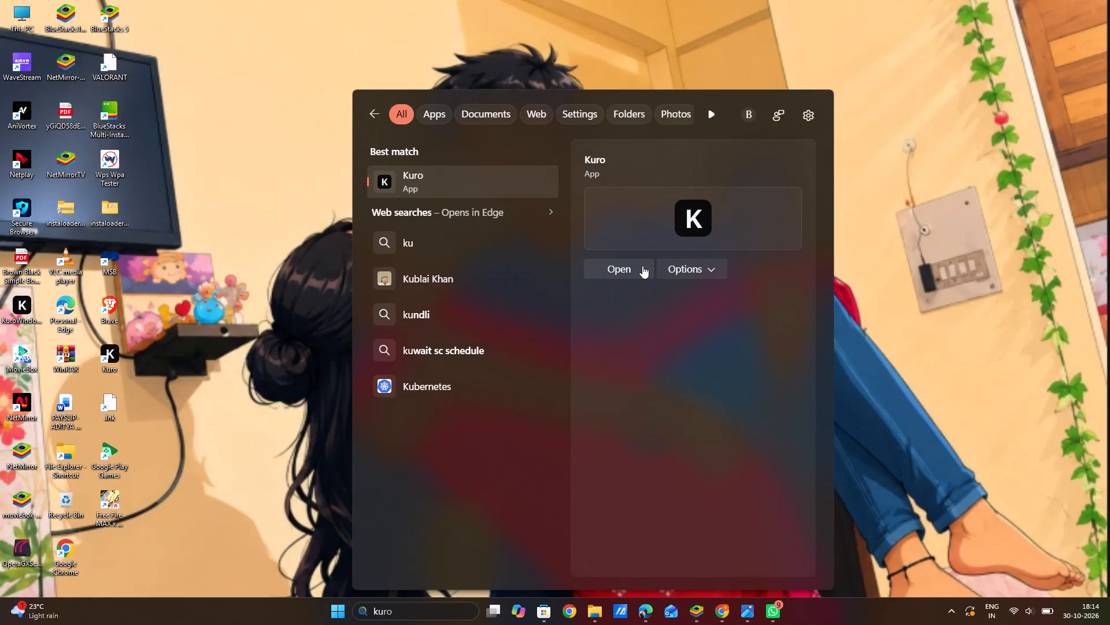
Launch the Kuro app from the best match in the Windows Search results.
click(642, 266)
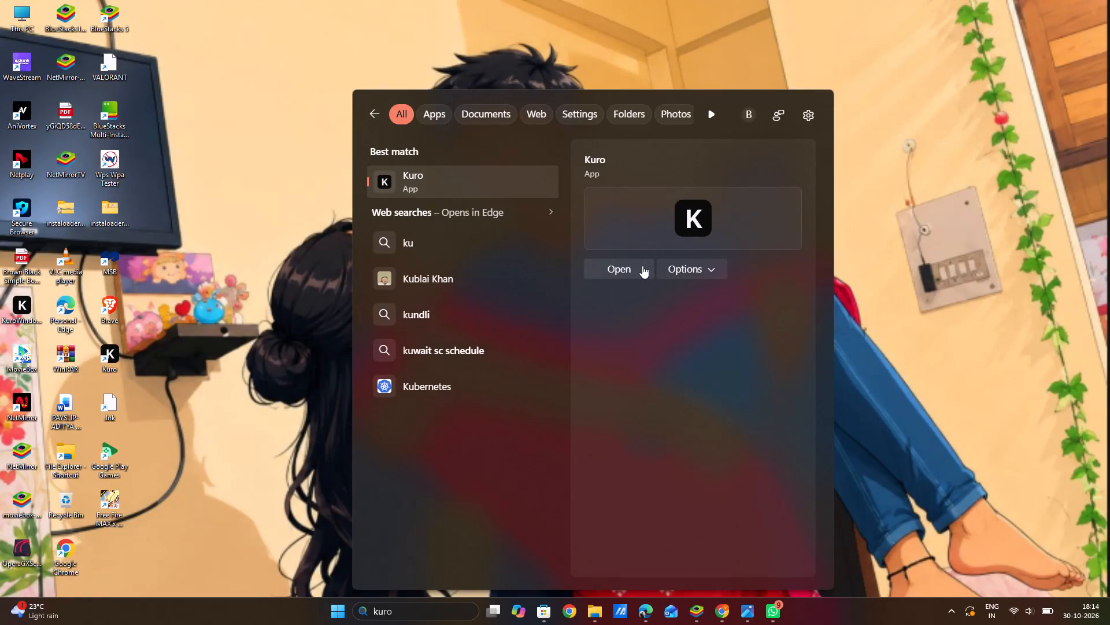
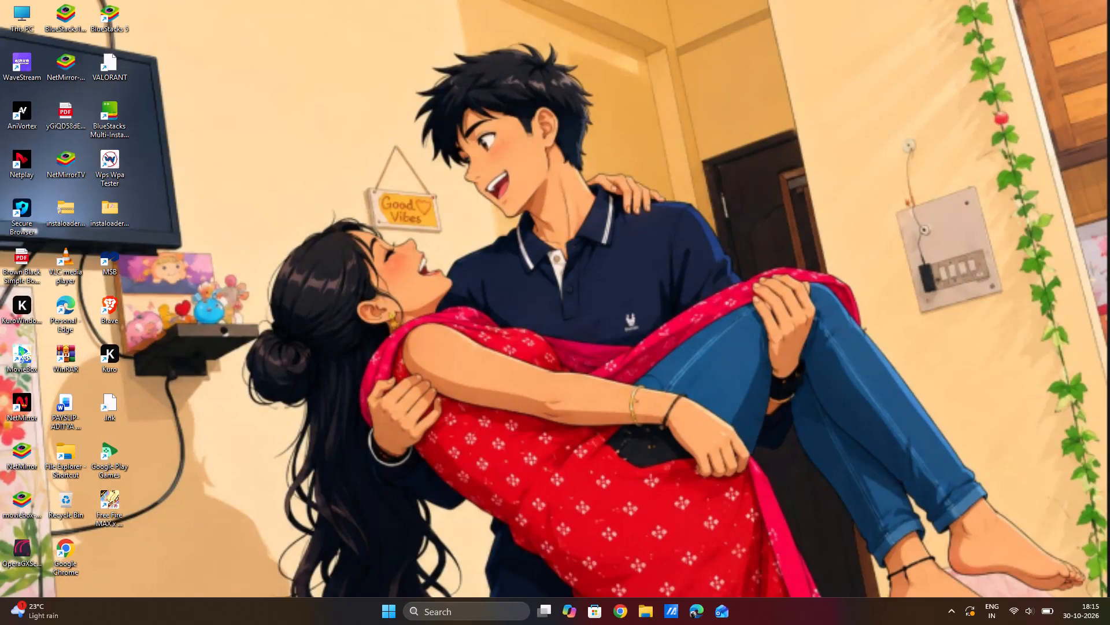
Search Windows for "word" and launch the Word app from the best match.
click(482, 604)
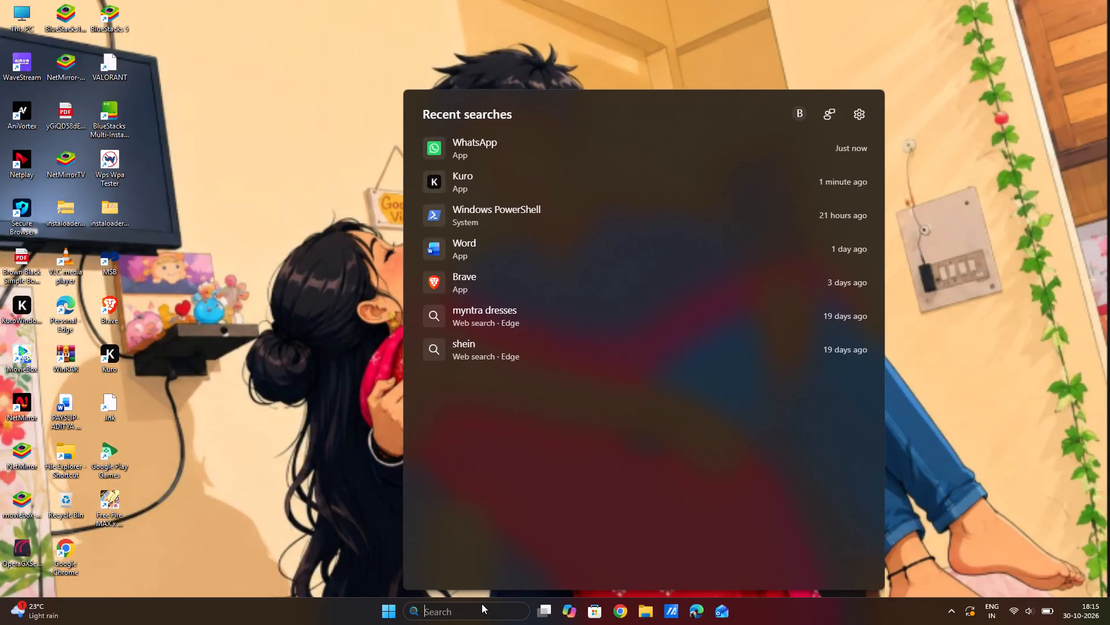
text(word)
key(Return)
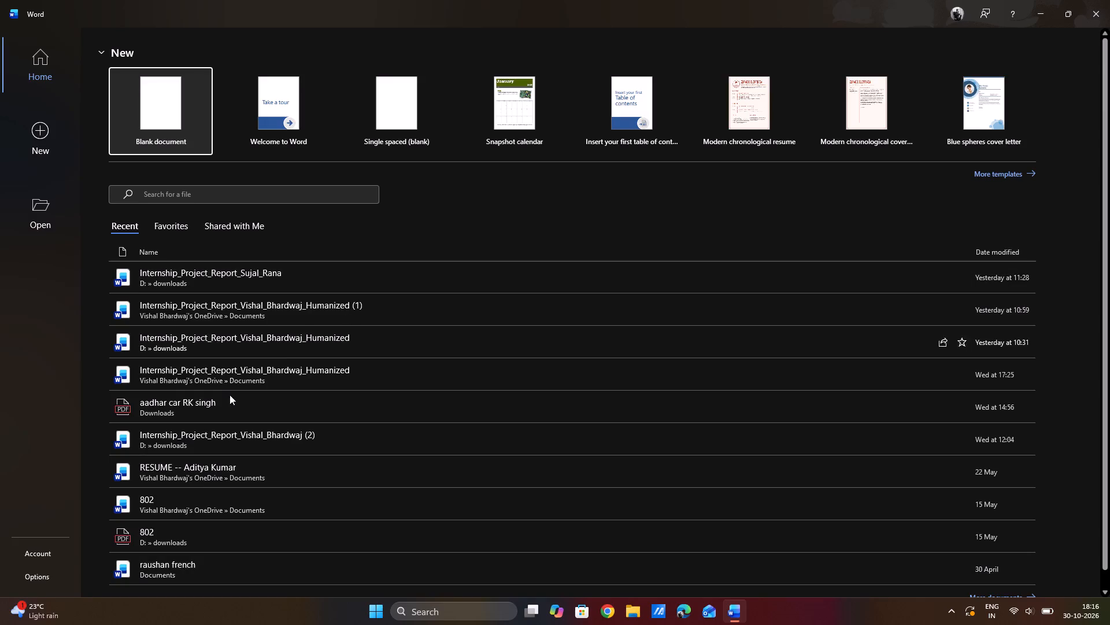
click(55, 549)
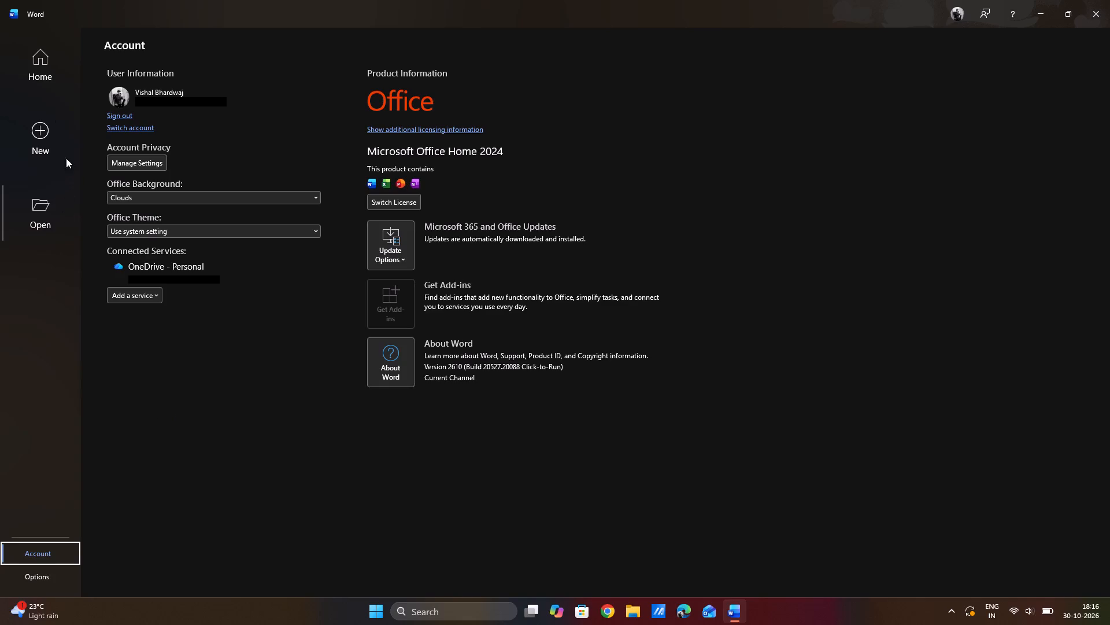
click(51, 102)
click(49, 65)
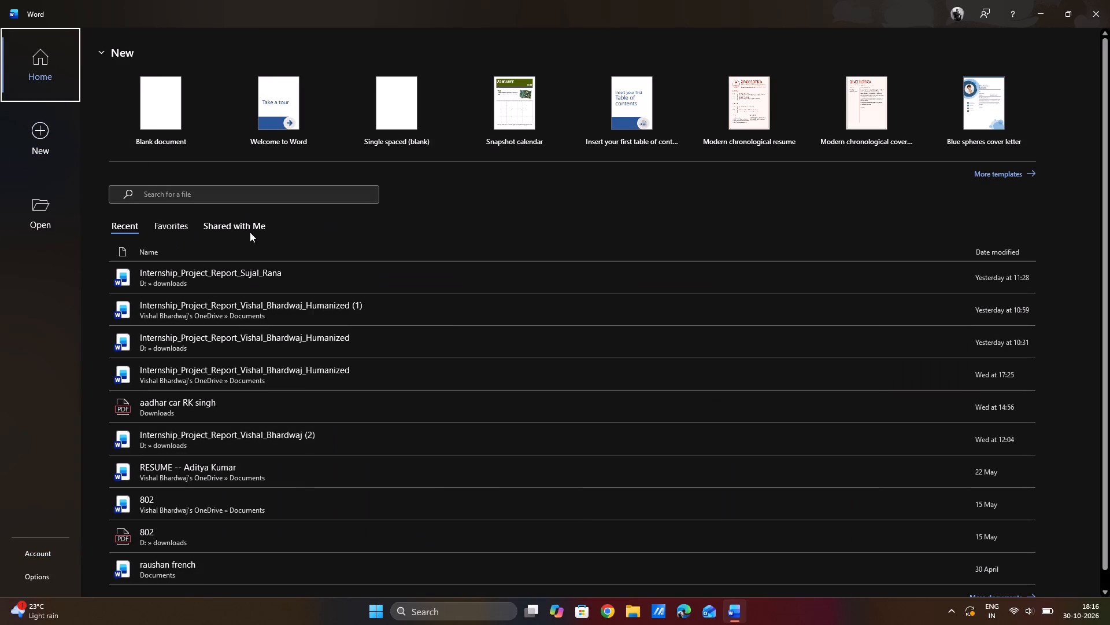
Look through the recent files and the personal OneDrive's Documents folder for the document to open.
scroll(207, 375, down, 4)
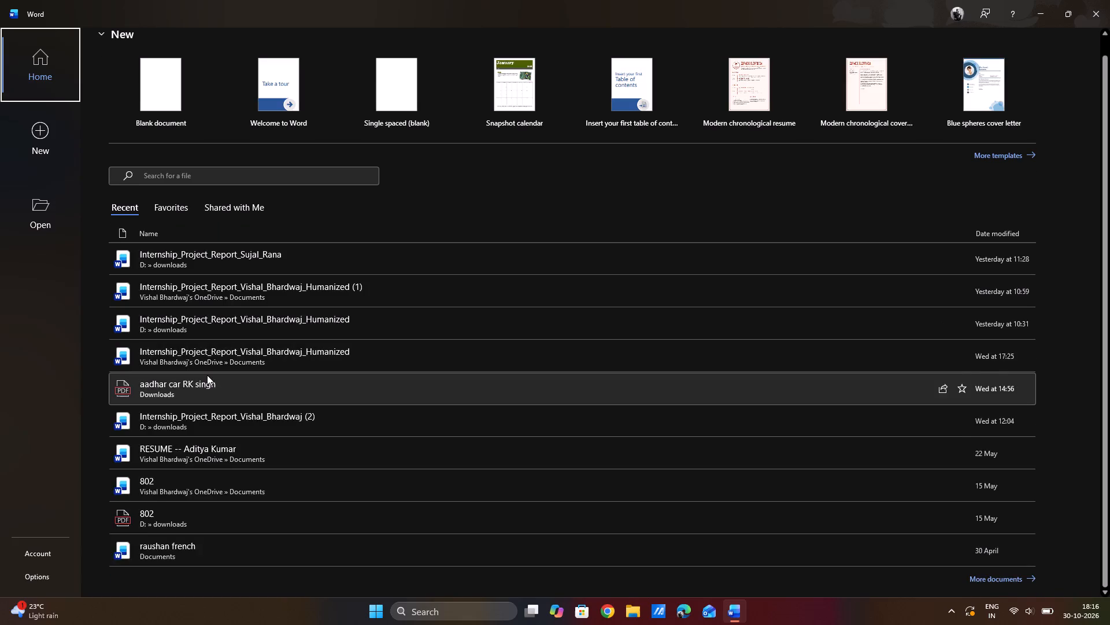
click(60, 198)
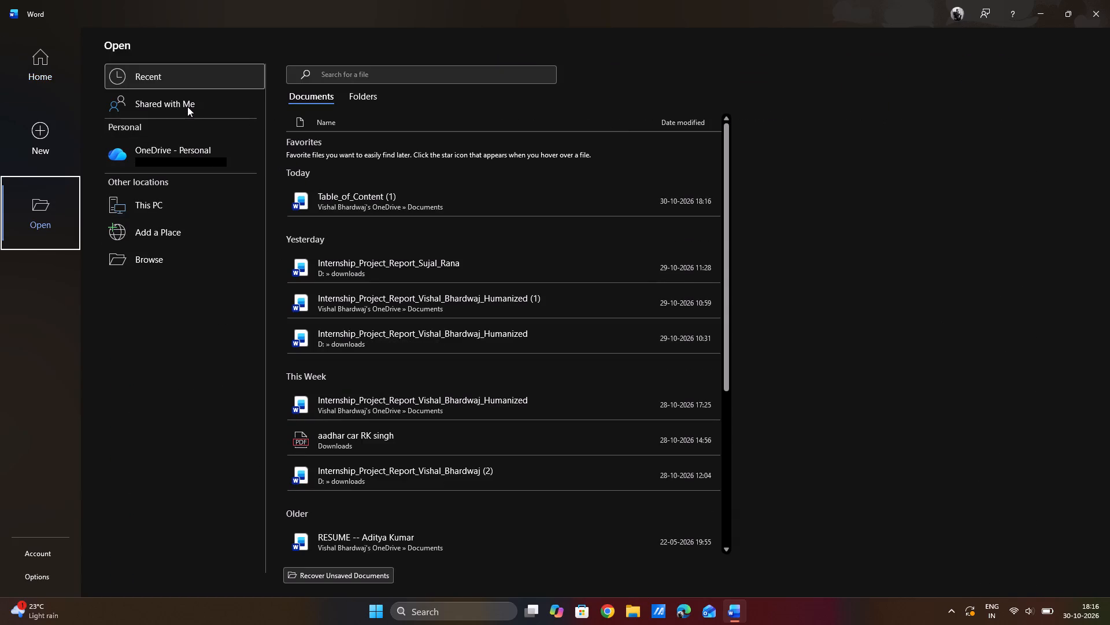
click(193, 157)
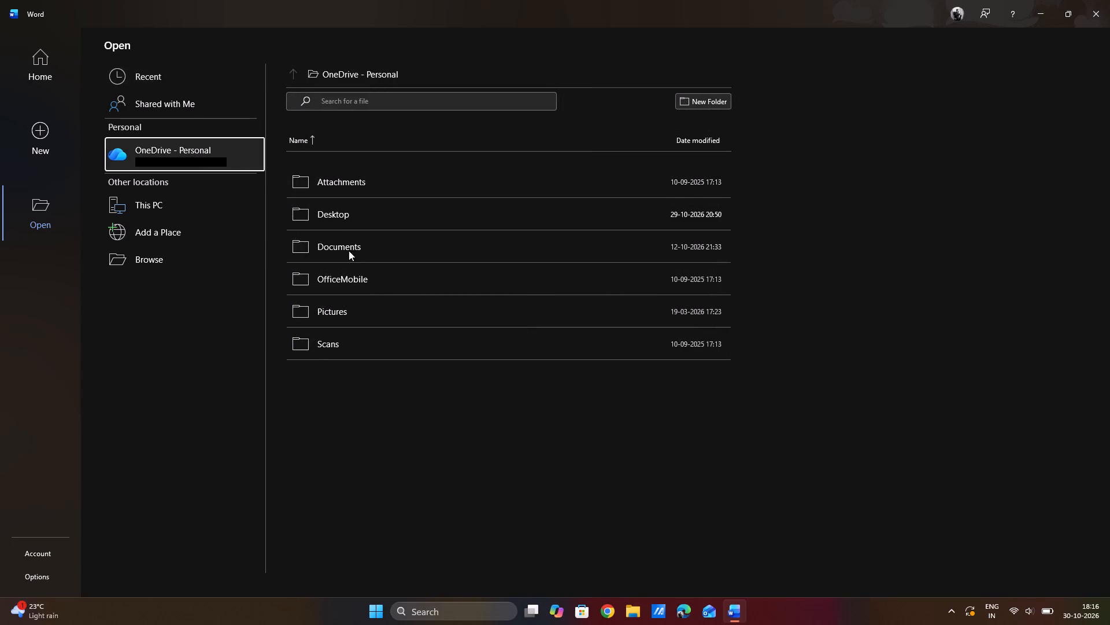
double_click(392, 260)
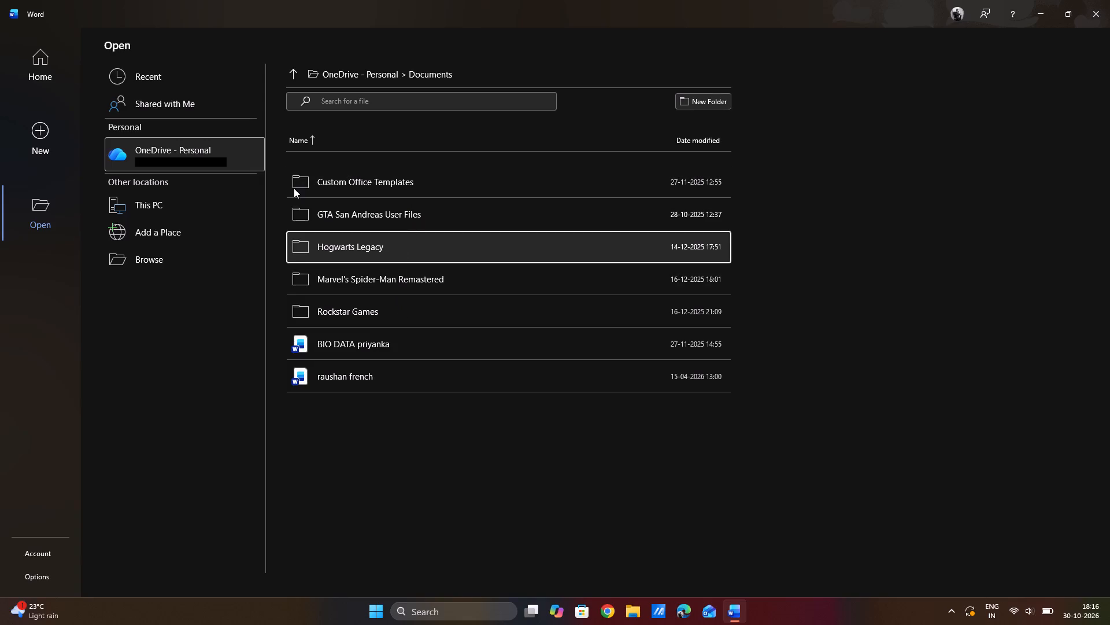
click(223, 152)
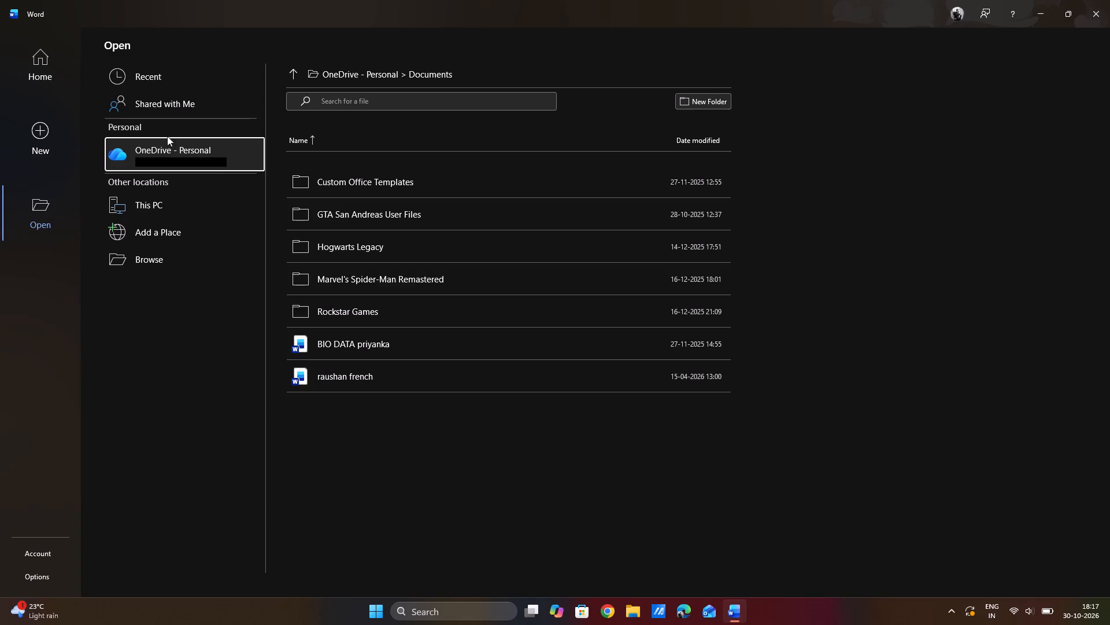
double_click(176, 154)
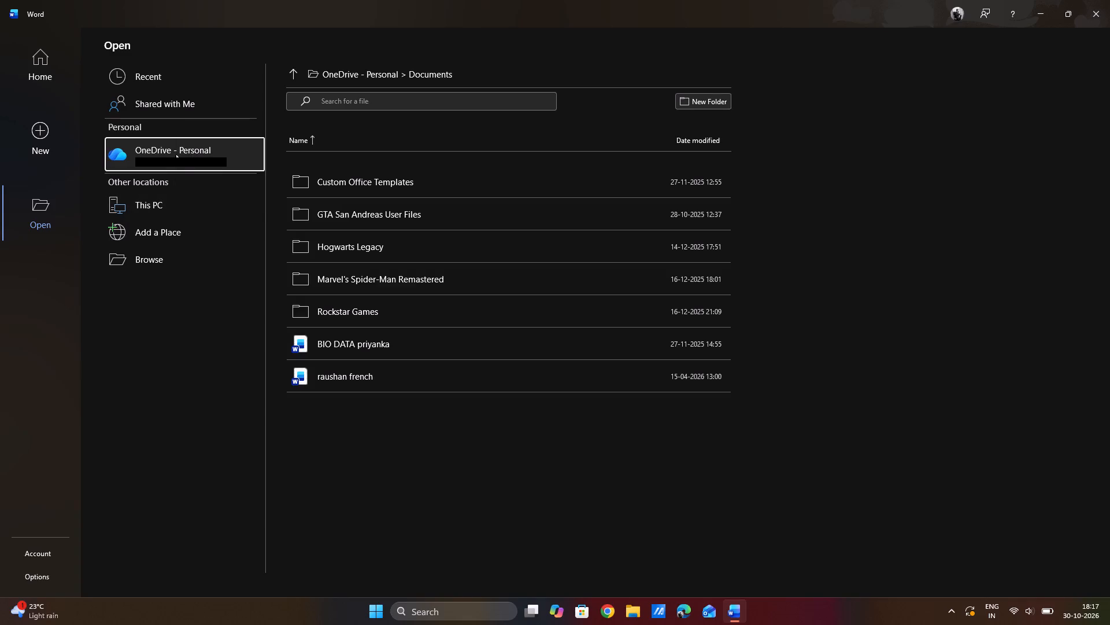
double_click(176, 154)
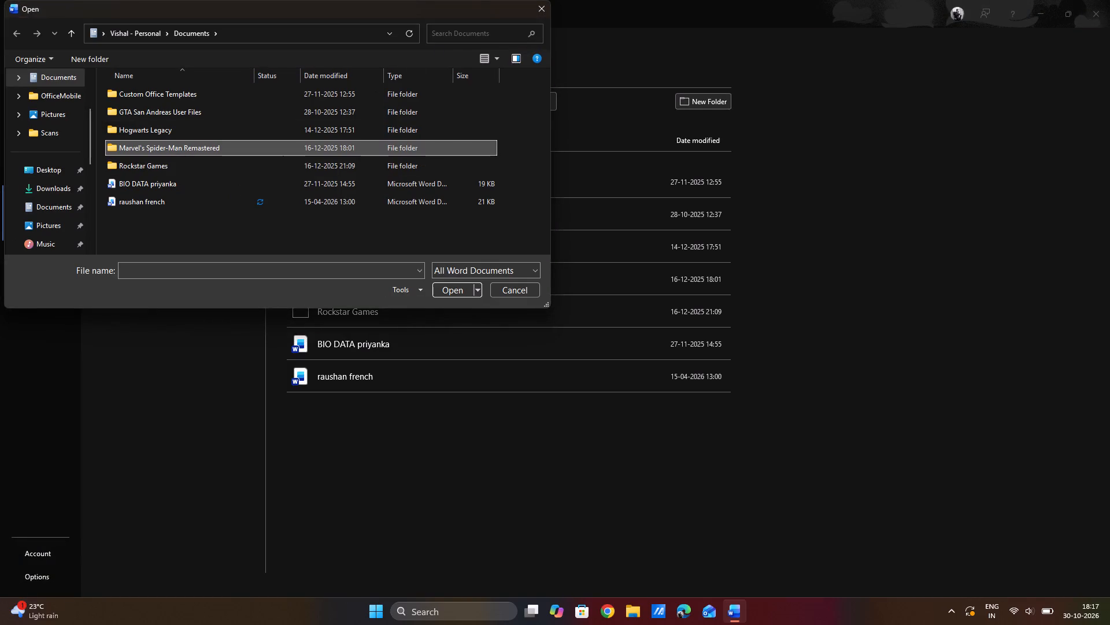
click(539, 10)
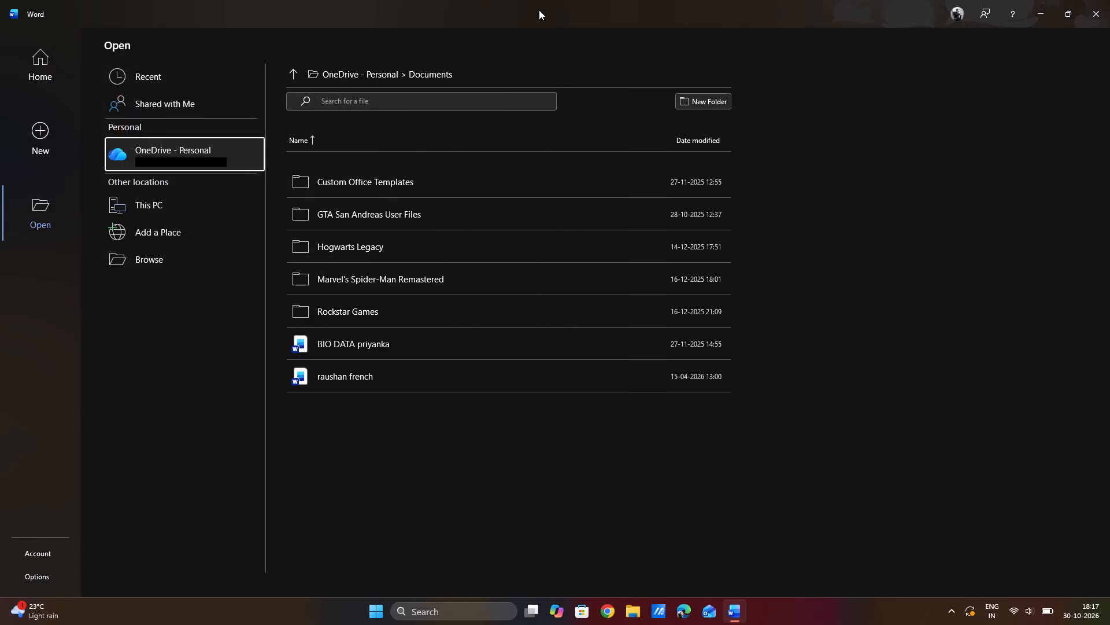
click(320, 73)
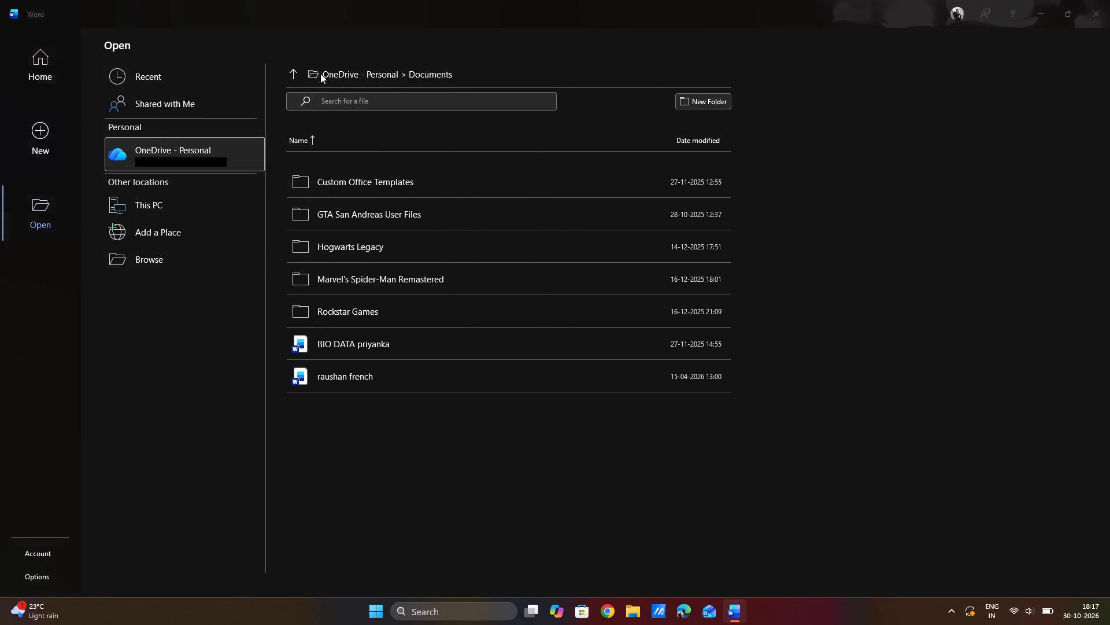
scroll(320, 121, up, 1)
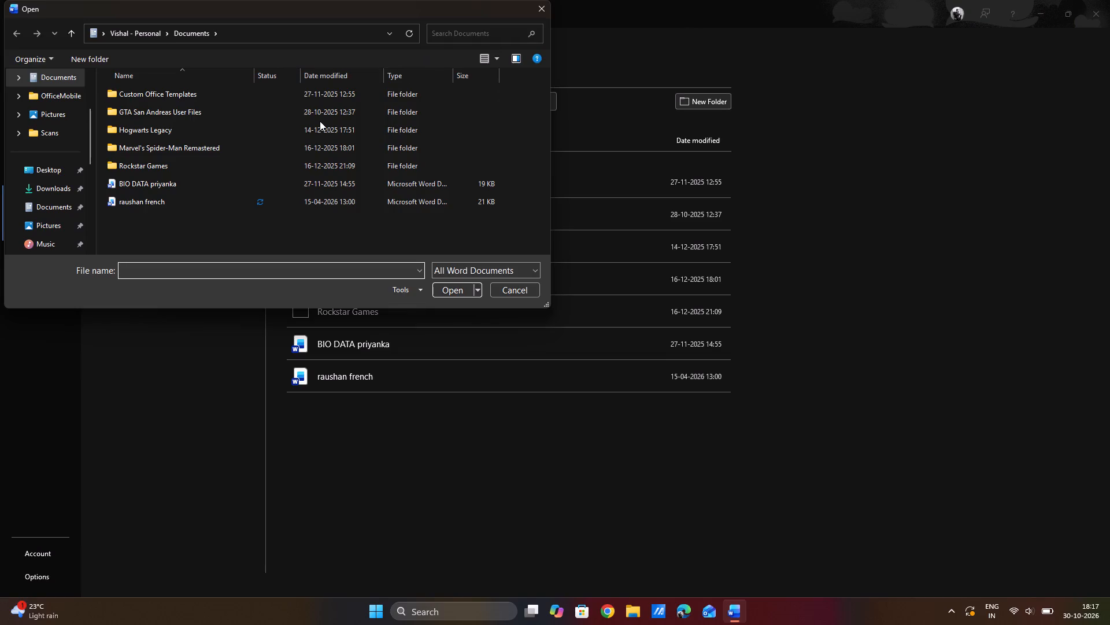
Dismiss the file Open dialog without choosing a document.
click(538, 5)
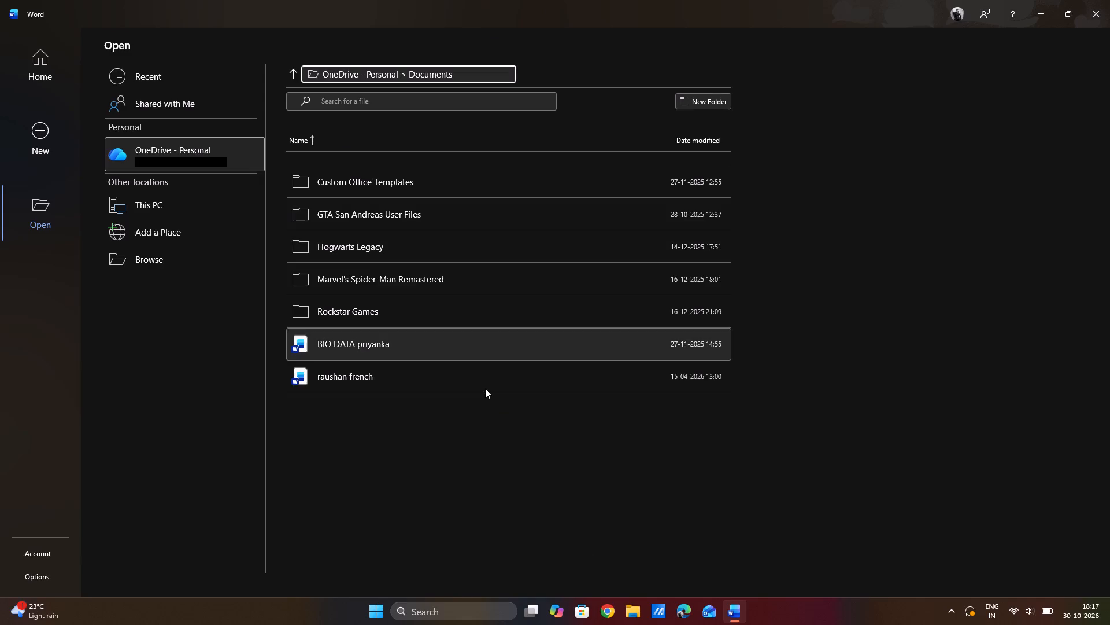
Switch to Google Chrome and start a browser window with the orange-avatar profile.
double_click(608, 605)
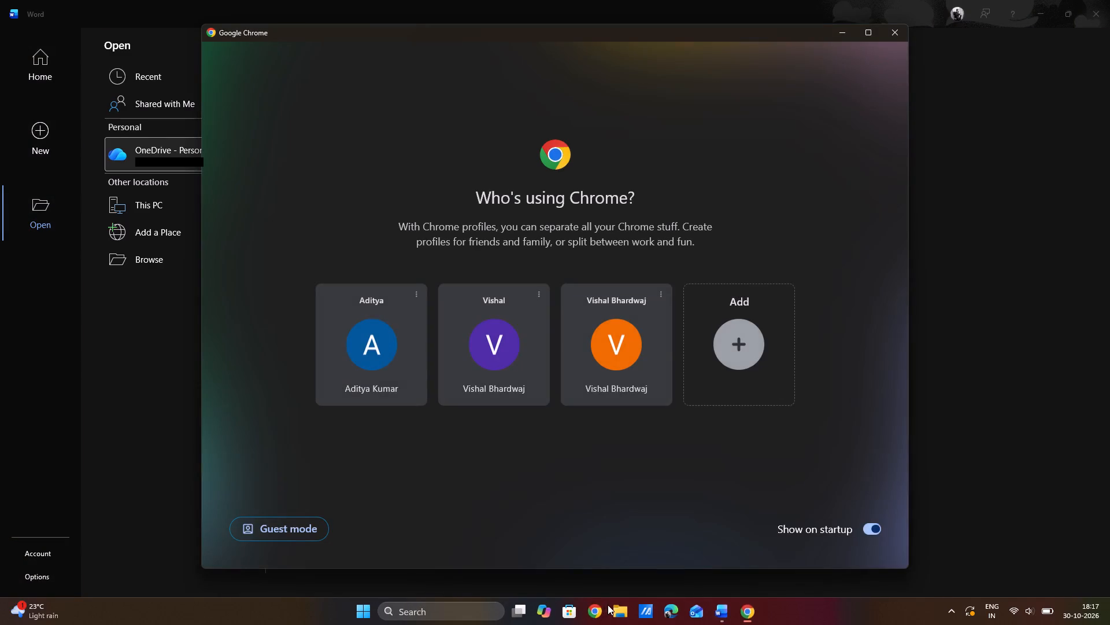
click(610, 355)
Enter whatsapp as the query in the new tab's address bar.
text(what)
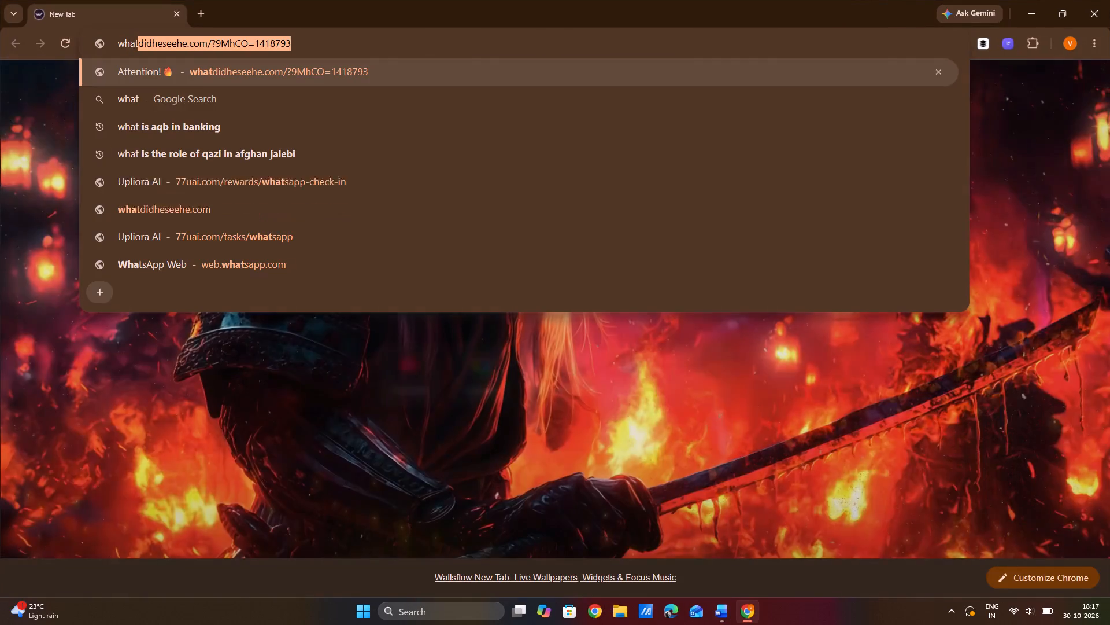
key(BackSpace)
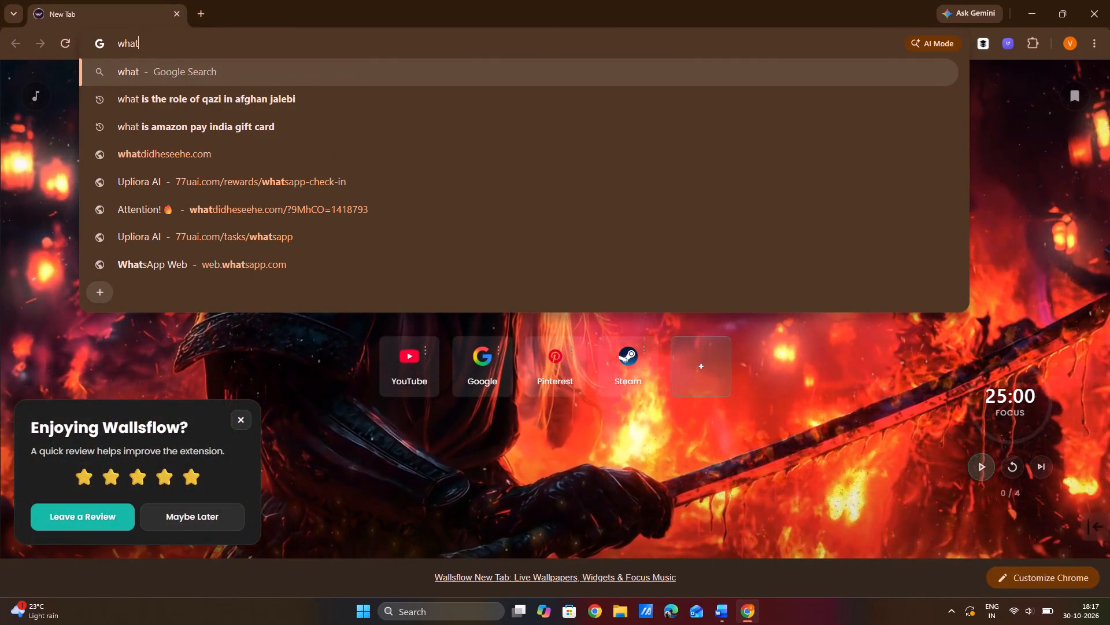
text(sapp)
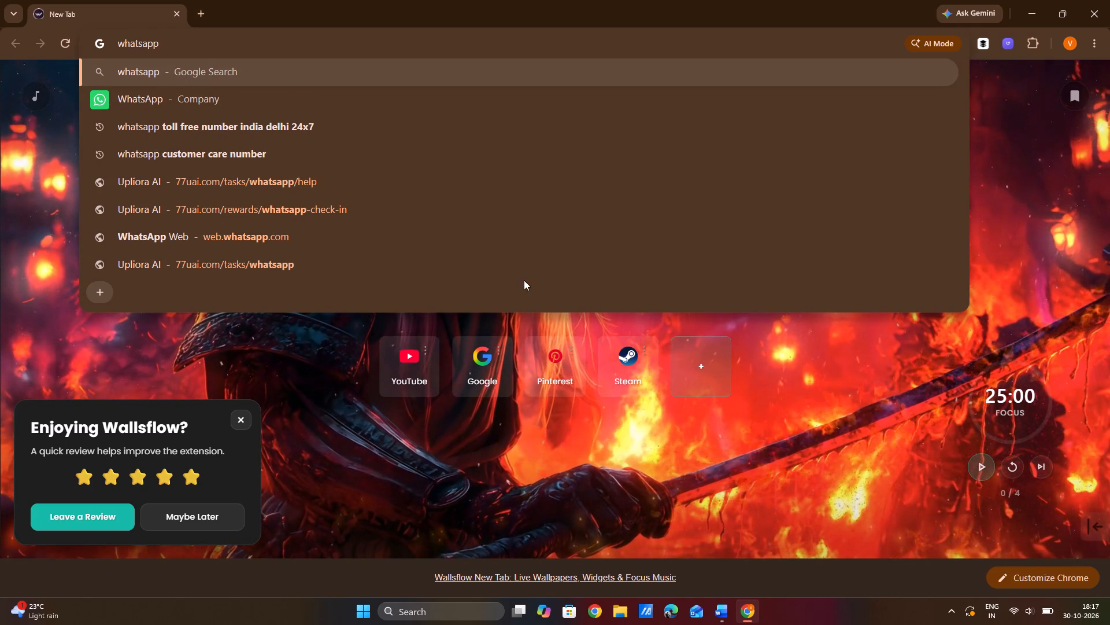
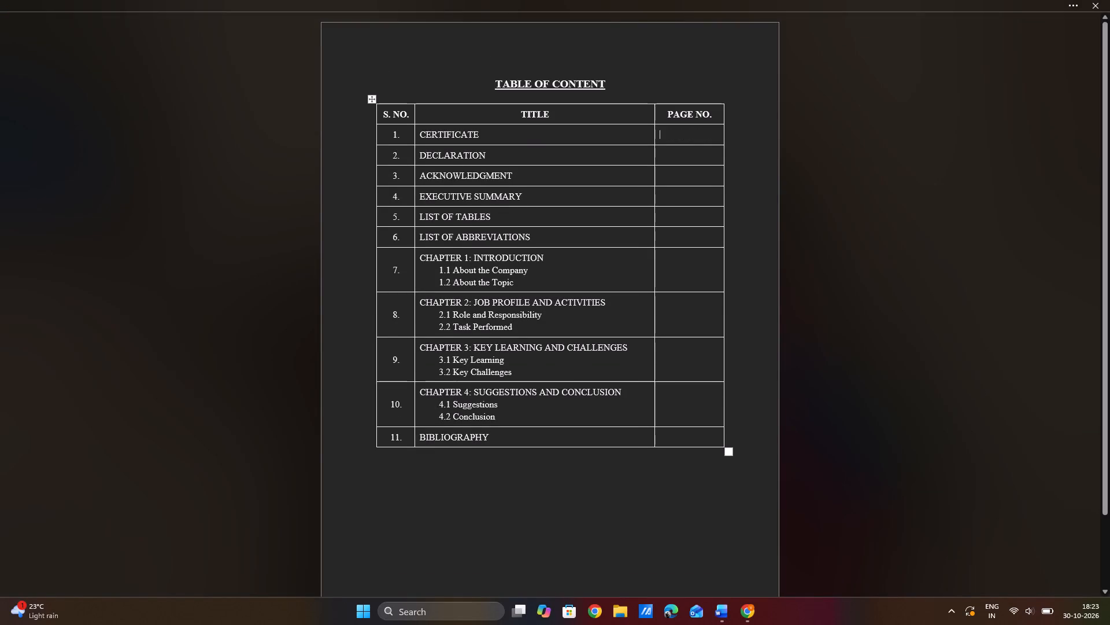
Enter 2 as the page number for CERTIFICATE in the table of content.
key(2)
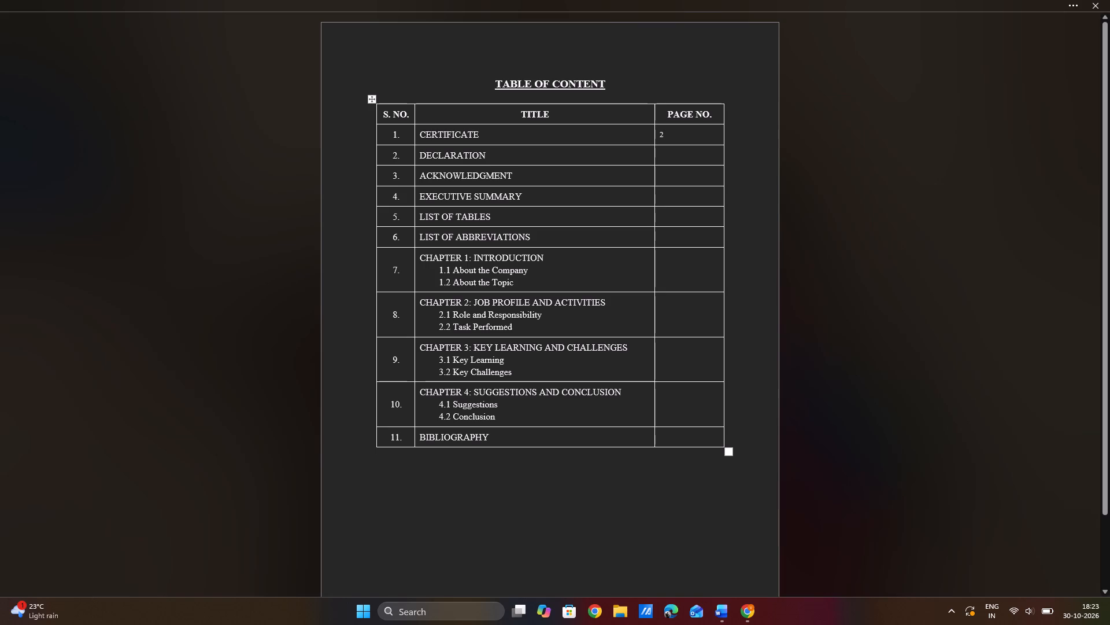
Select the page number in the CERTIFICATE row and open the font size choices for it.
double_click(472, 133)
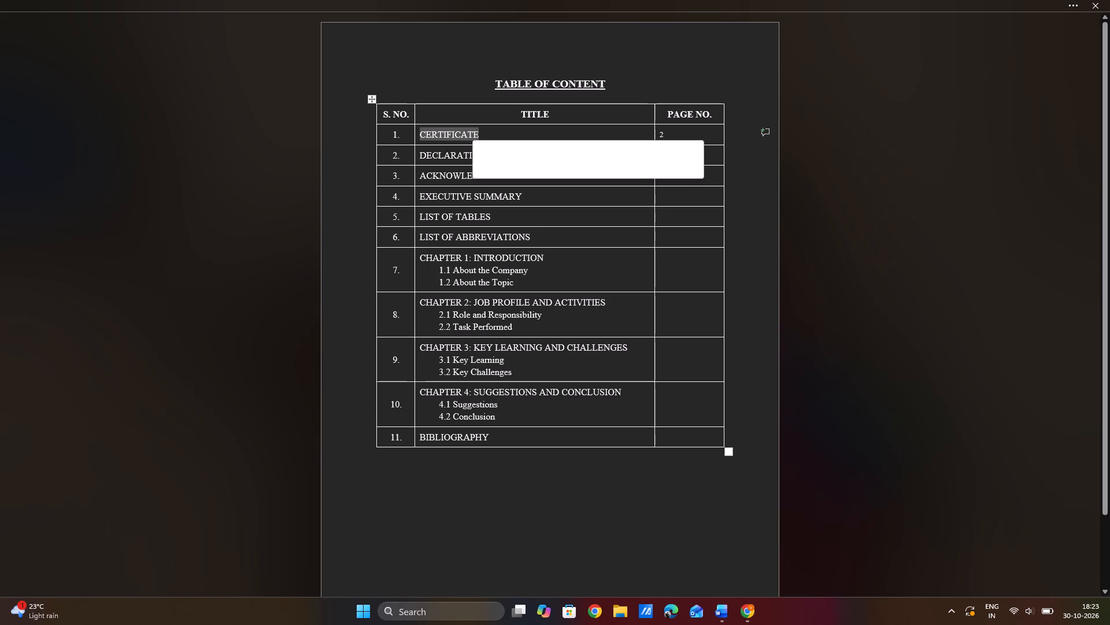
double_click(667, 134)
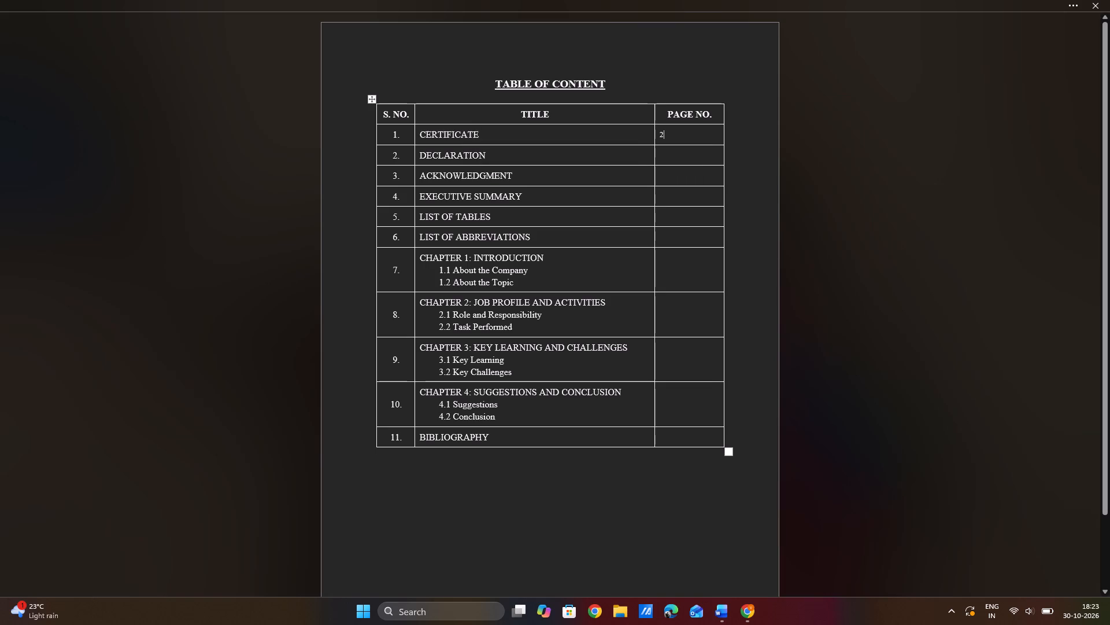
triple_click(667, 134)
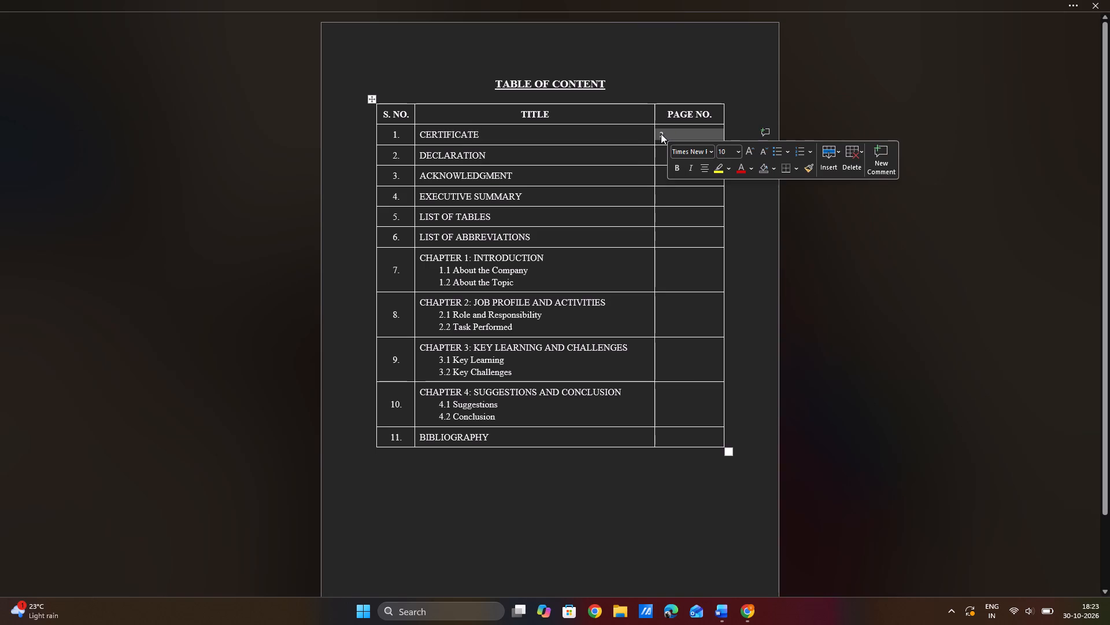
double_click(661, 134)
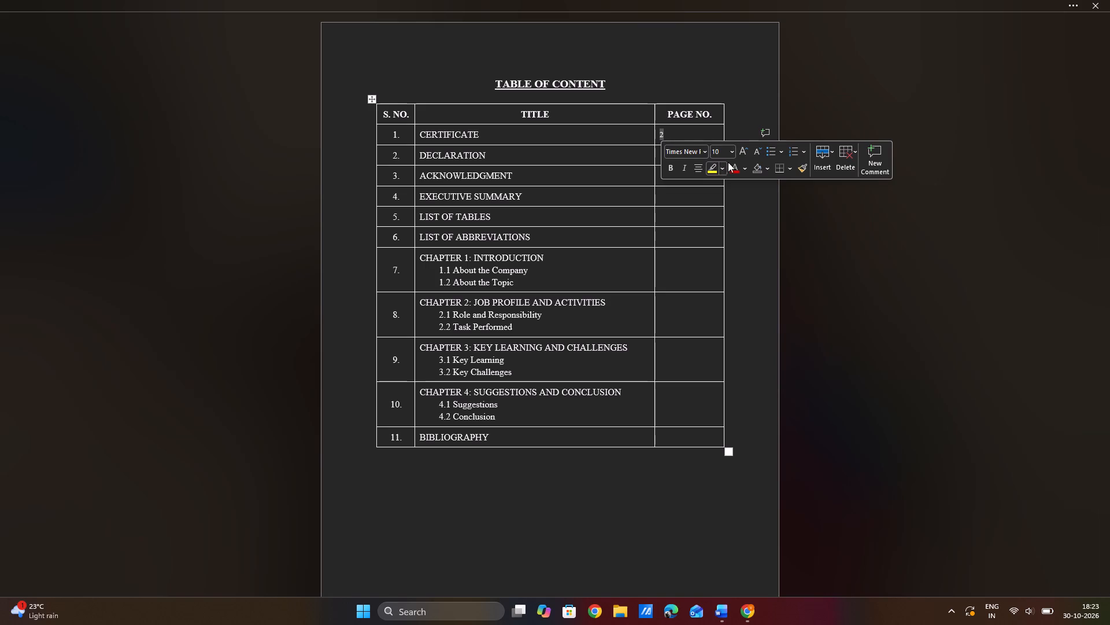
click(731, 152)
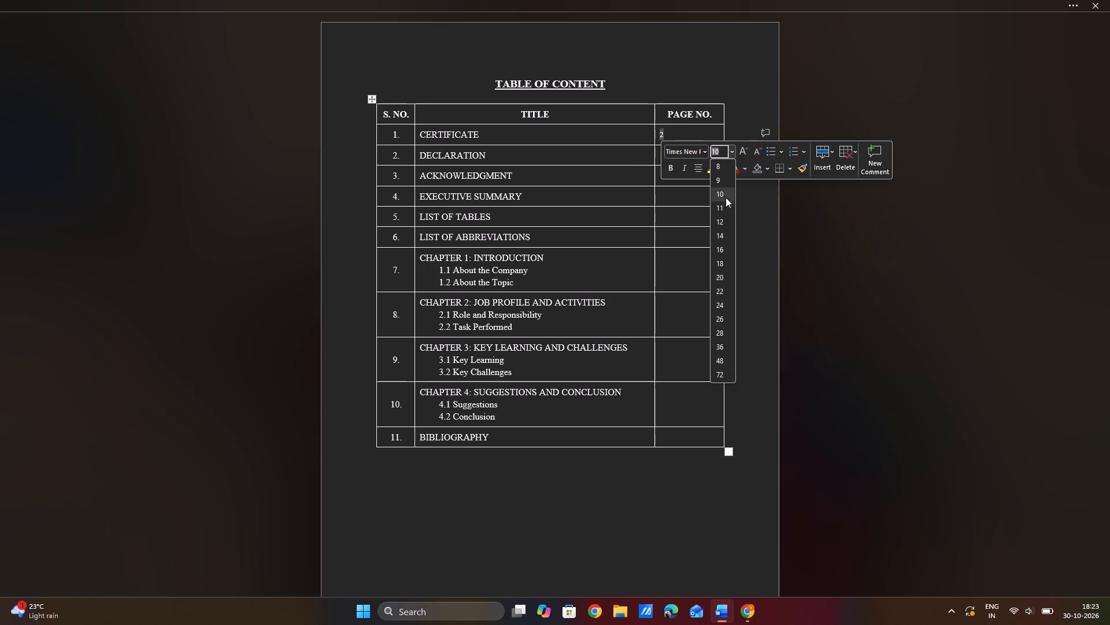
Set the font size of the page number in the CERTIFICATE row to 12.
click(722, 218)
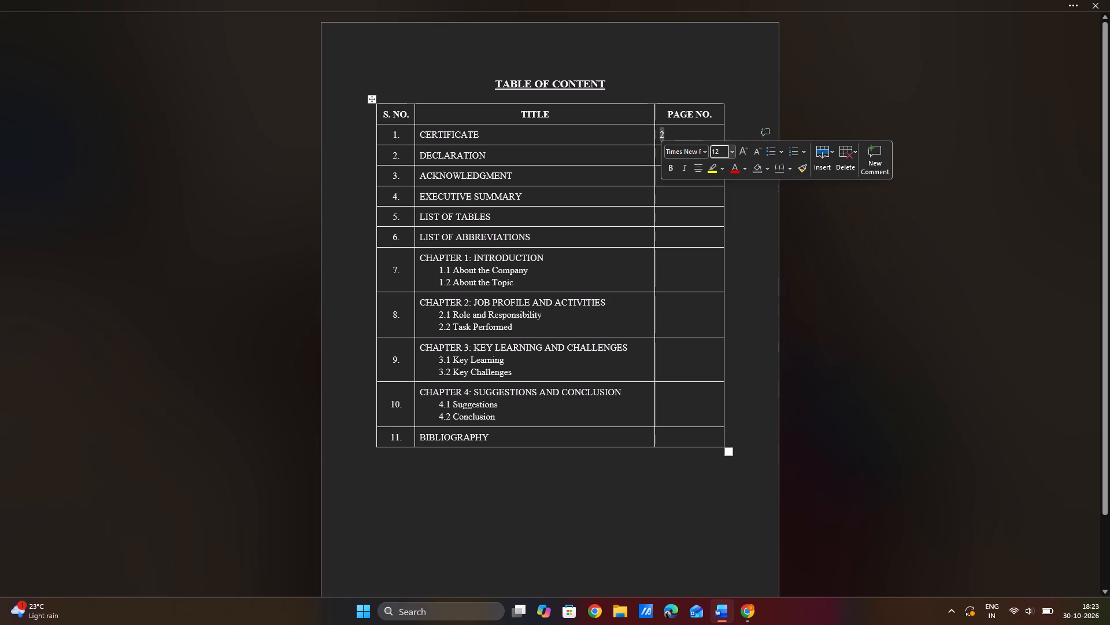
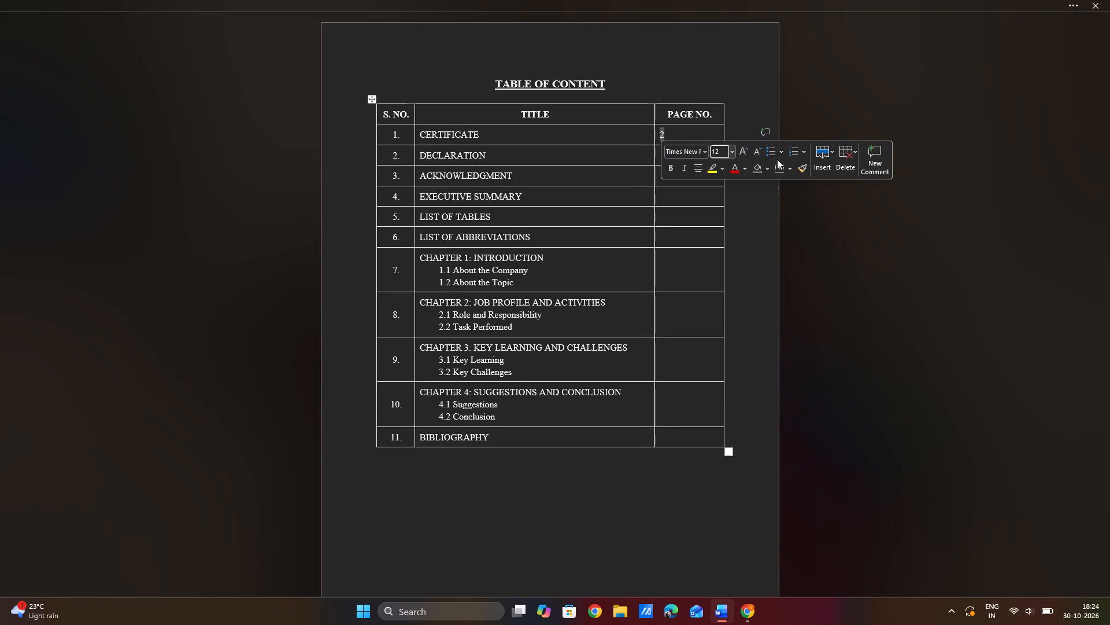
Center the page number in the CERTIFICATE row.
click(701, 164)
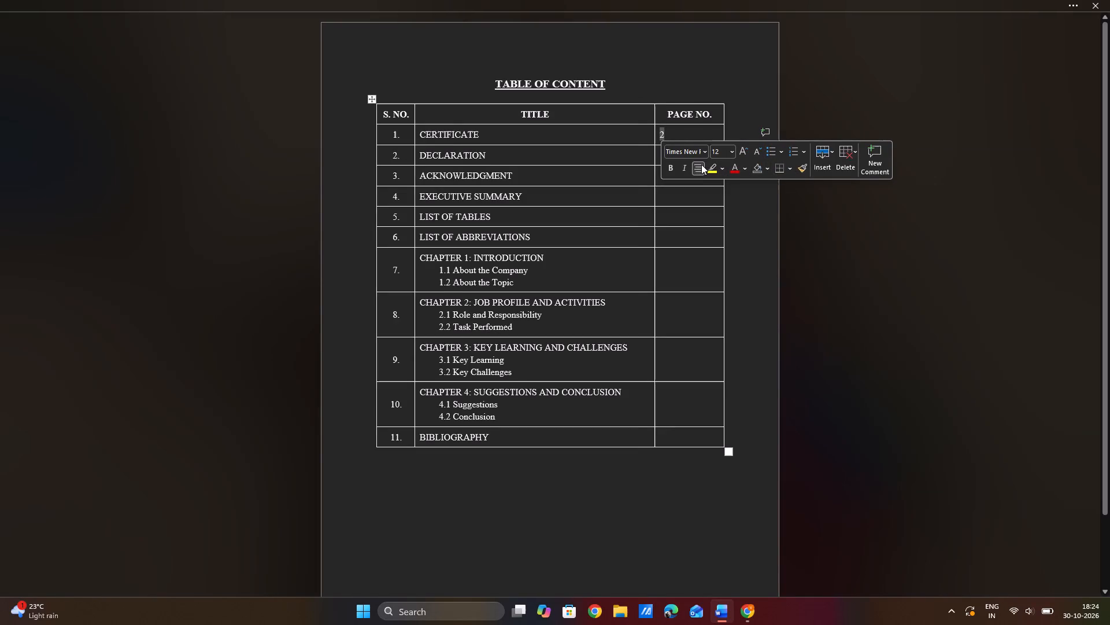
Enter page numbers 3, 4 and 5 in the DECLARATION, ACKNOWLEDGMENT and EXECUTIVE SUMMARY rows respectively.
click(650, 156)
click(670, 155)
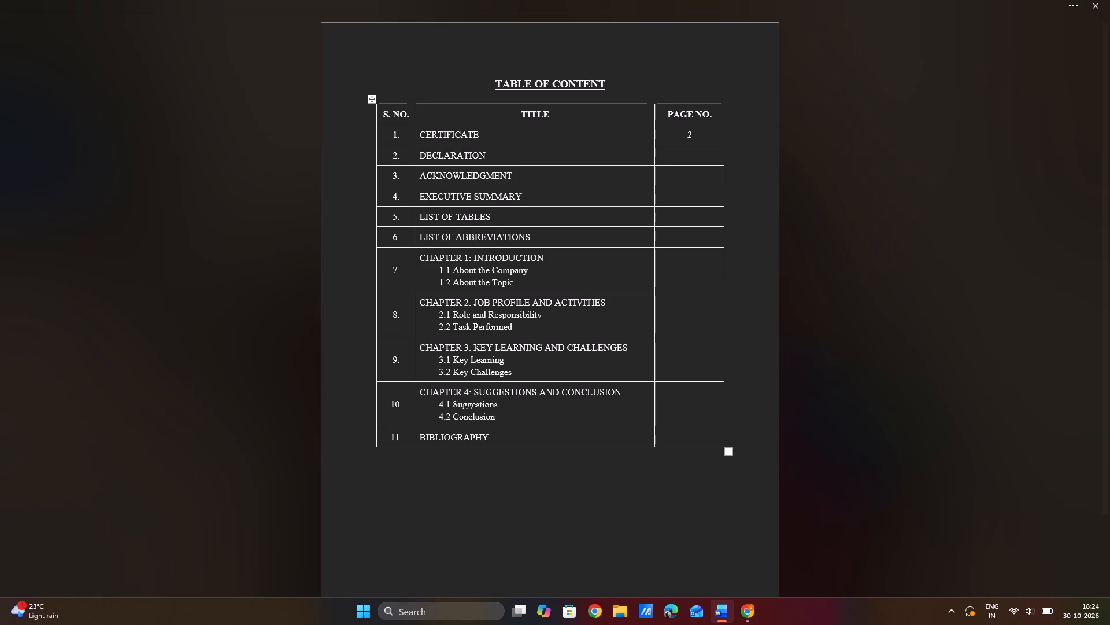
key(3)
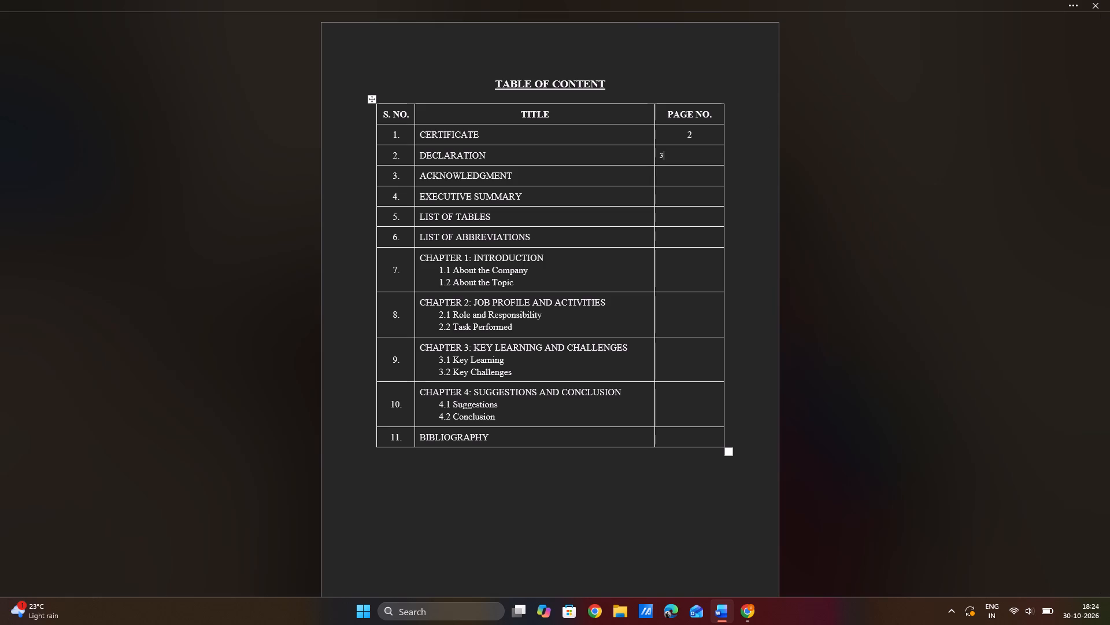
double_click(664, 155)
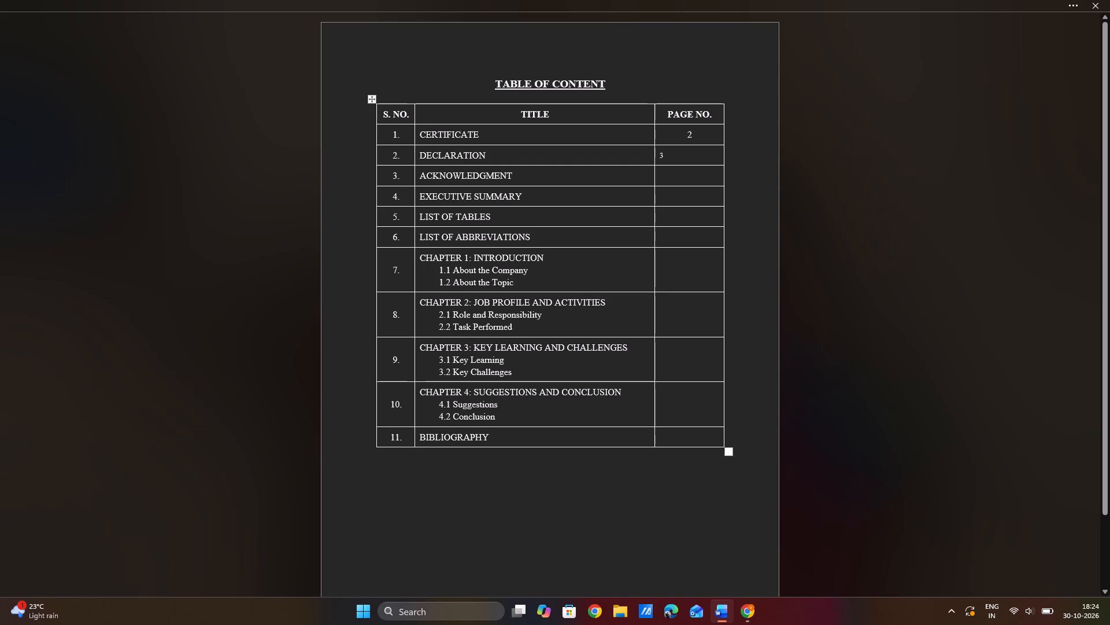
click(680, 175)
key(4)
click(693, 199)
key(5)
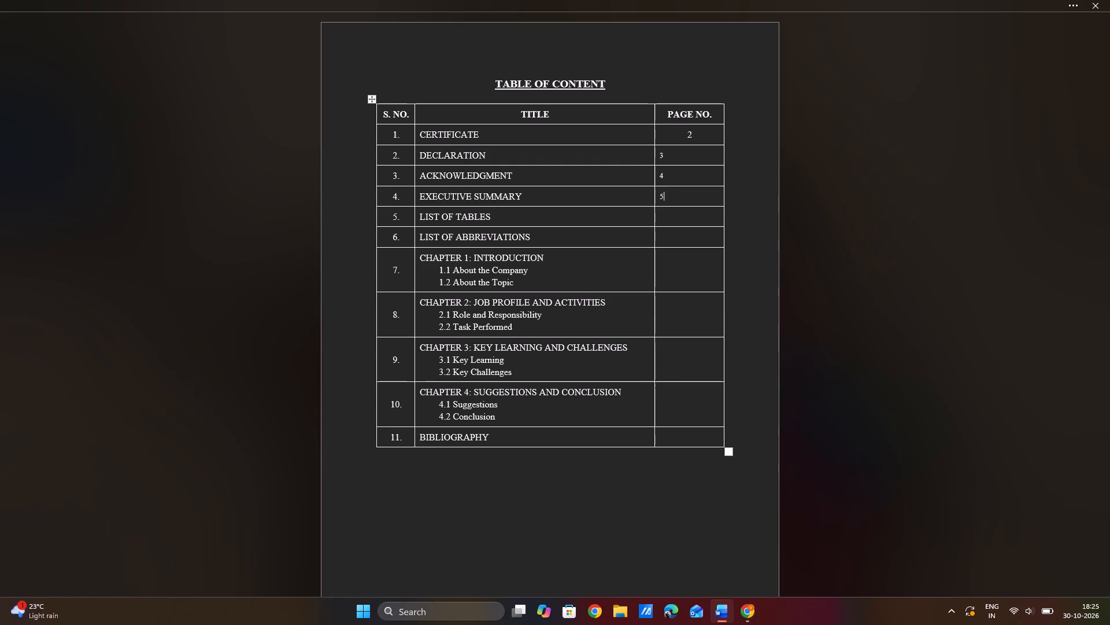
key(Return)
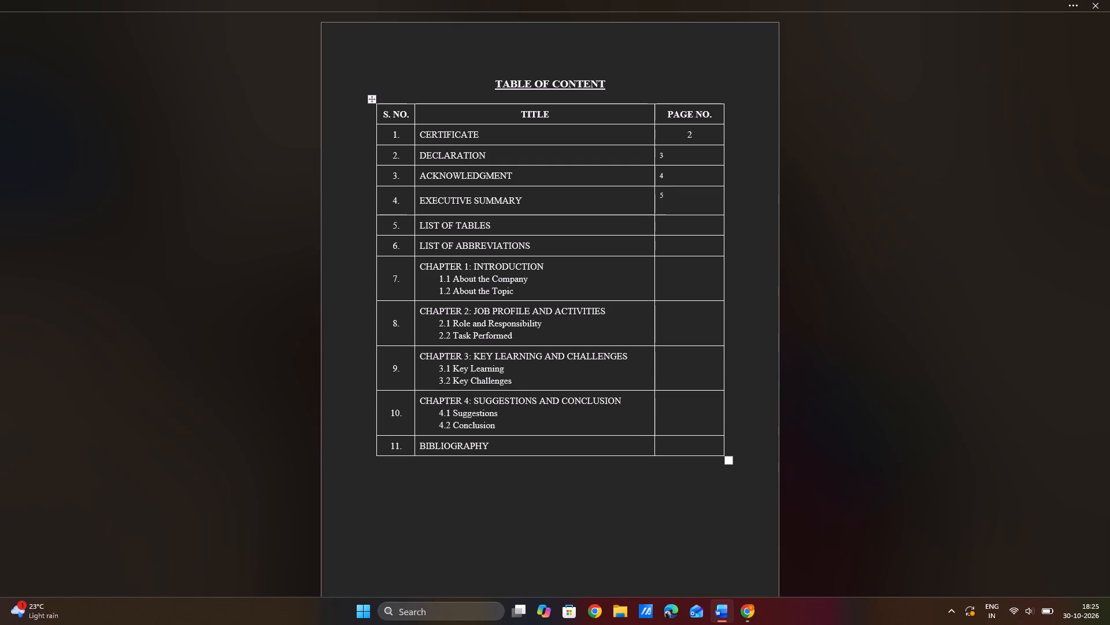
key(BackSpace)
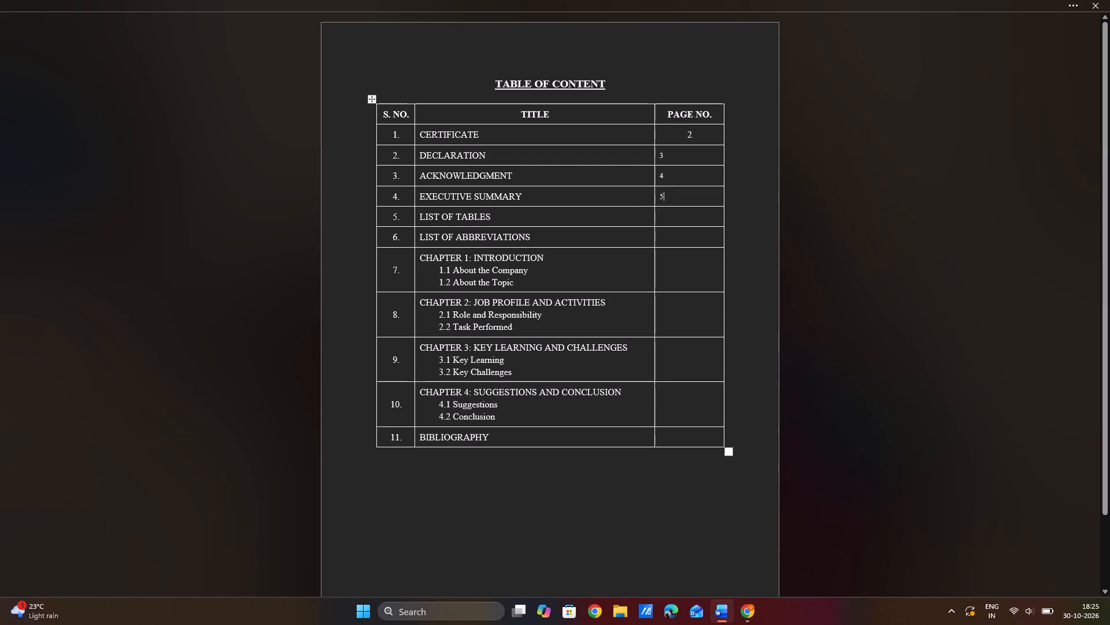
Enter page number 7 in the LIST OF TABLES row and 8 in the LIST OF ABBREVIATIONS row.
click(695, 222)
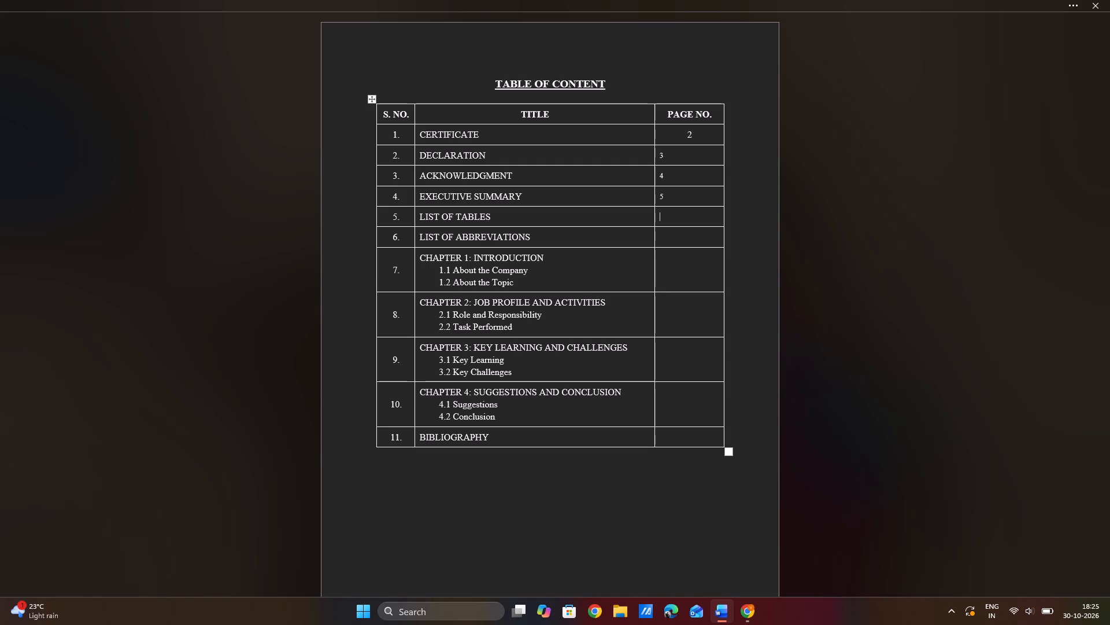
key(7)
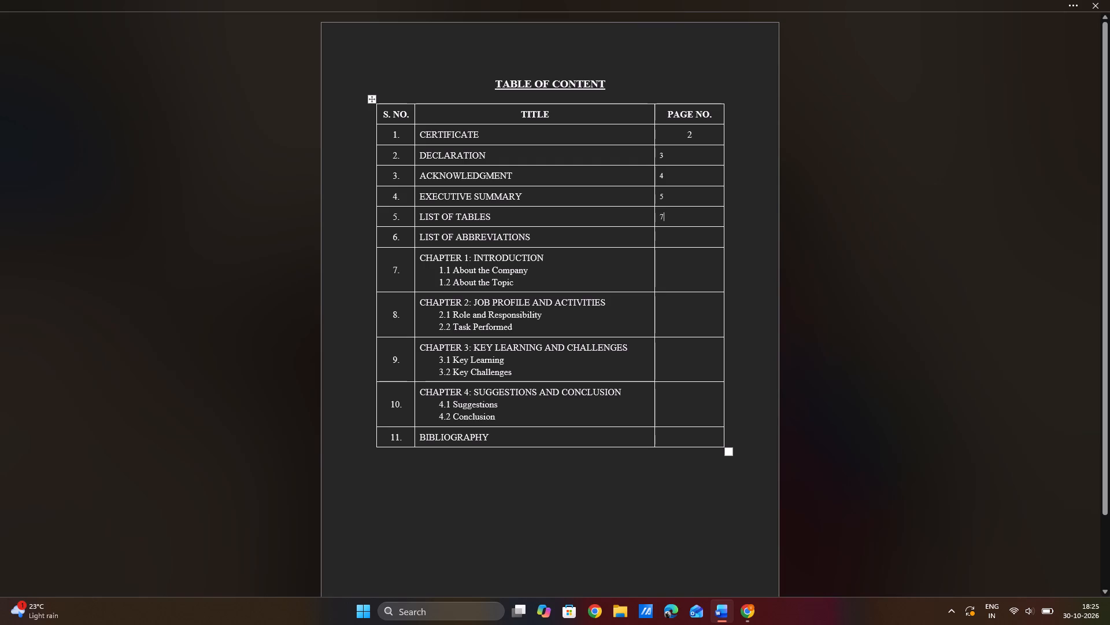
click(693, 241)
key(8)
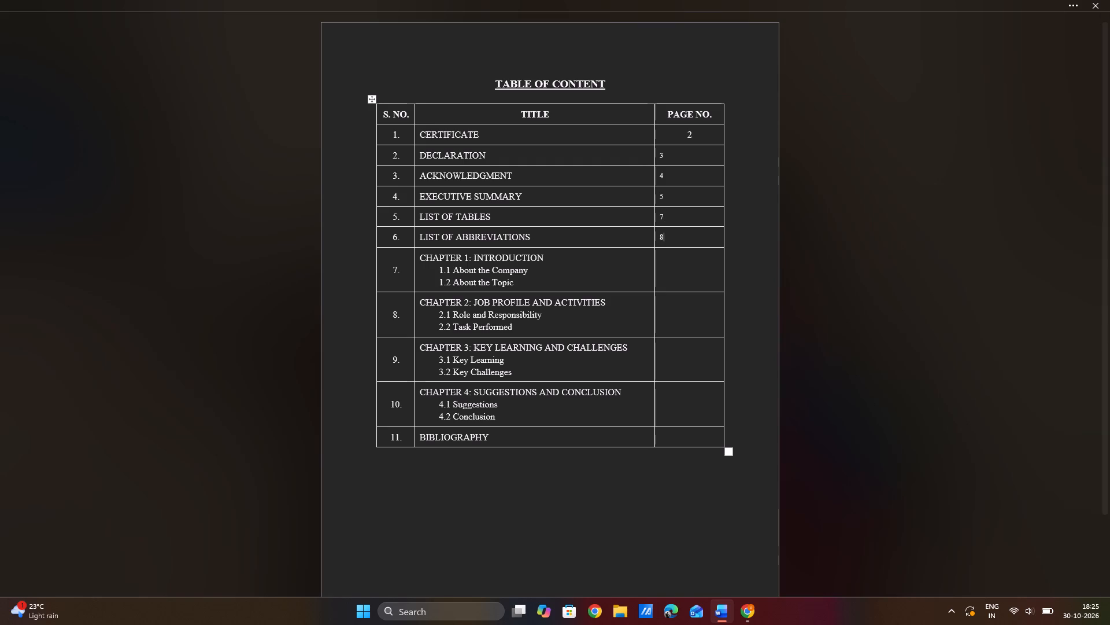
Place the cursor in the page number cell of the CHAPTER 1: INTRODUCTION row.
click(693, 264)
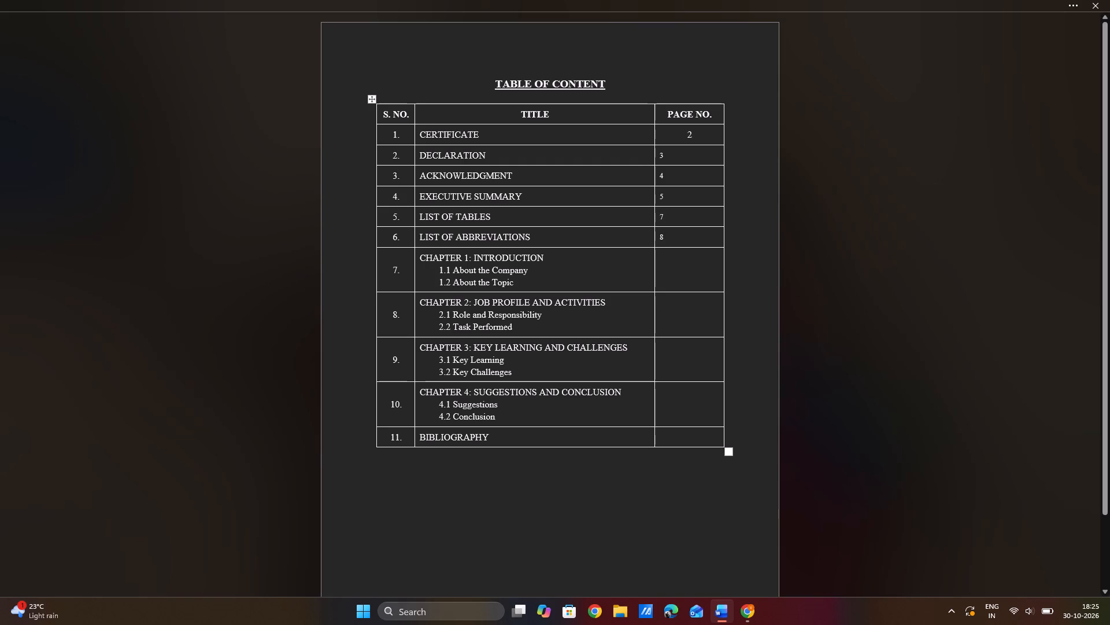
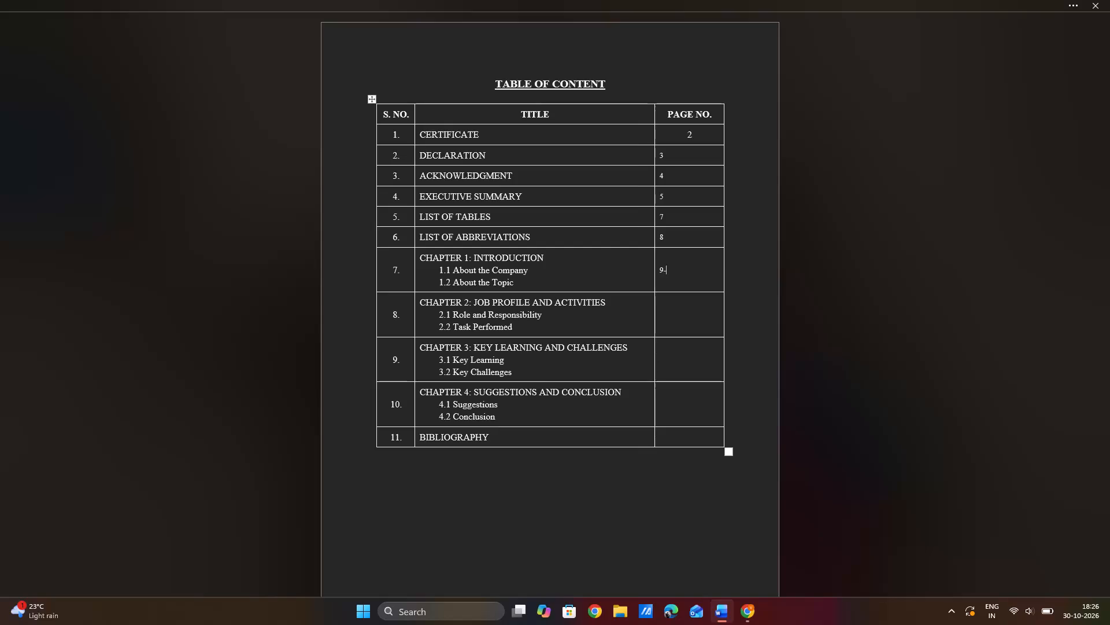
Complete the page range in the CHAPTER 1: INTRODUCTION row as 9-16.
text(16)
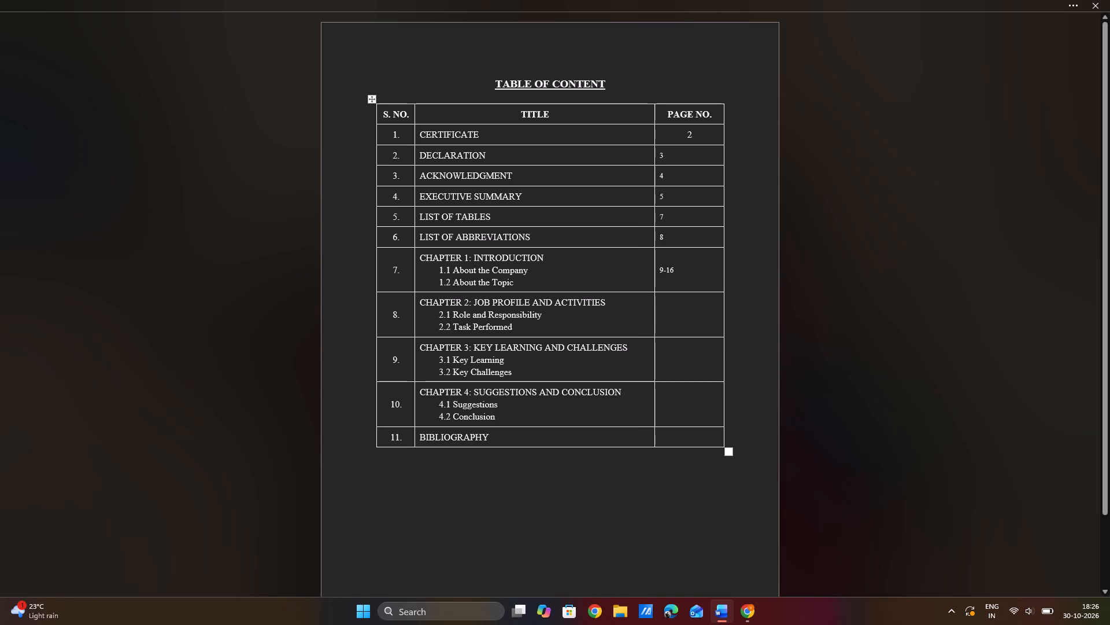
key(space)
key(space)
key(space)
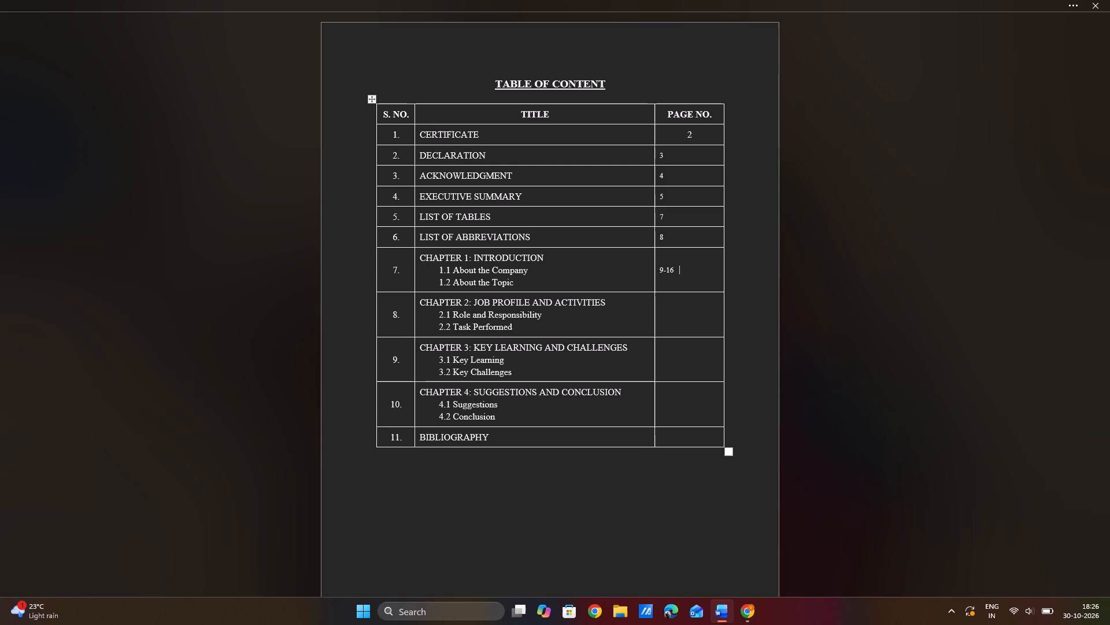
Place the cursor in the page number cell of the CHAPTER 2: JOB PROFILE AND ACTIVITIES row.
click(684, 305)
click(684, 305)
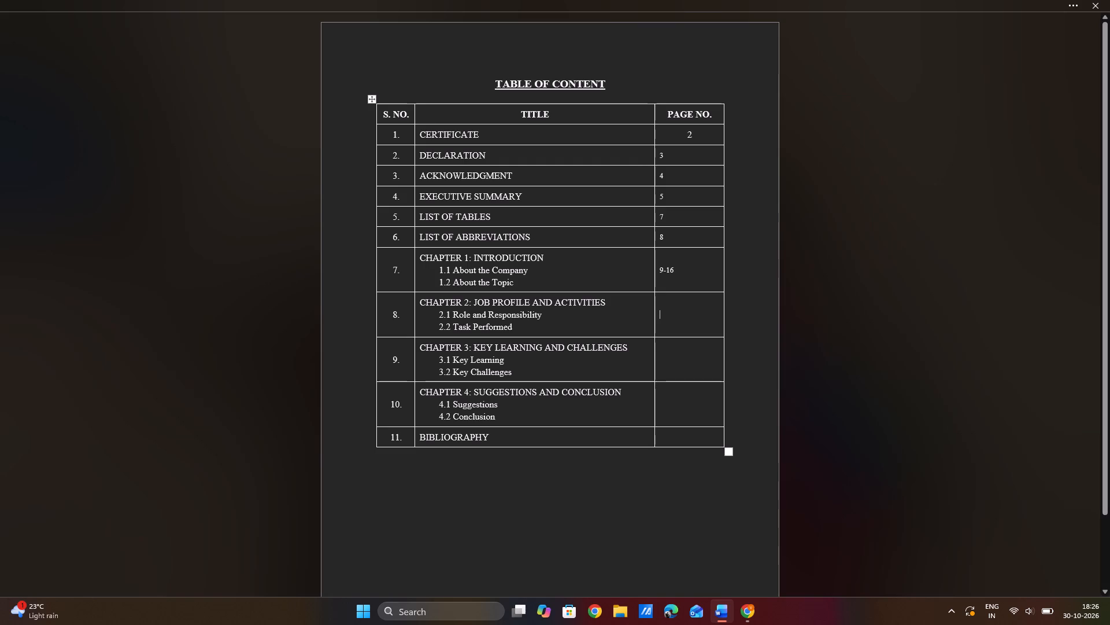
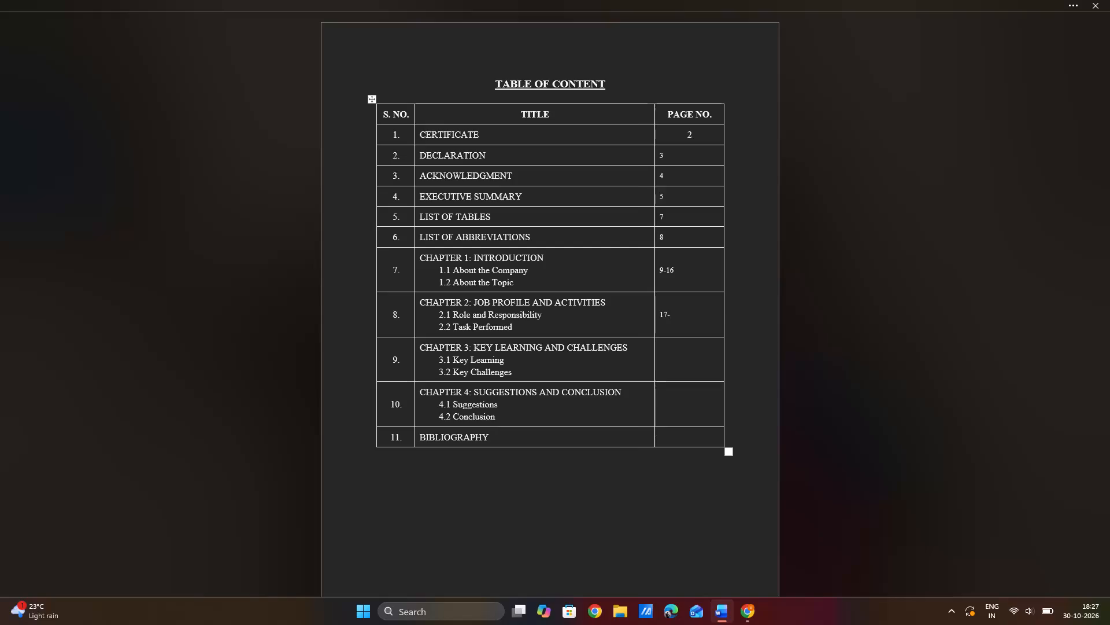
Complete the page range in the CHAPTER 2: JOB PROFILE AND ACTIVITIES row as 17-27.
text(27)
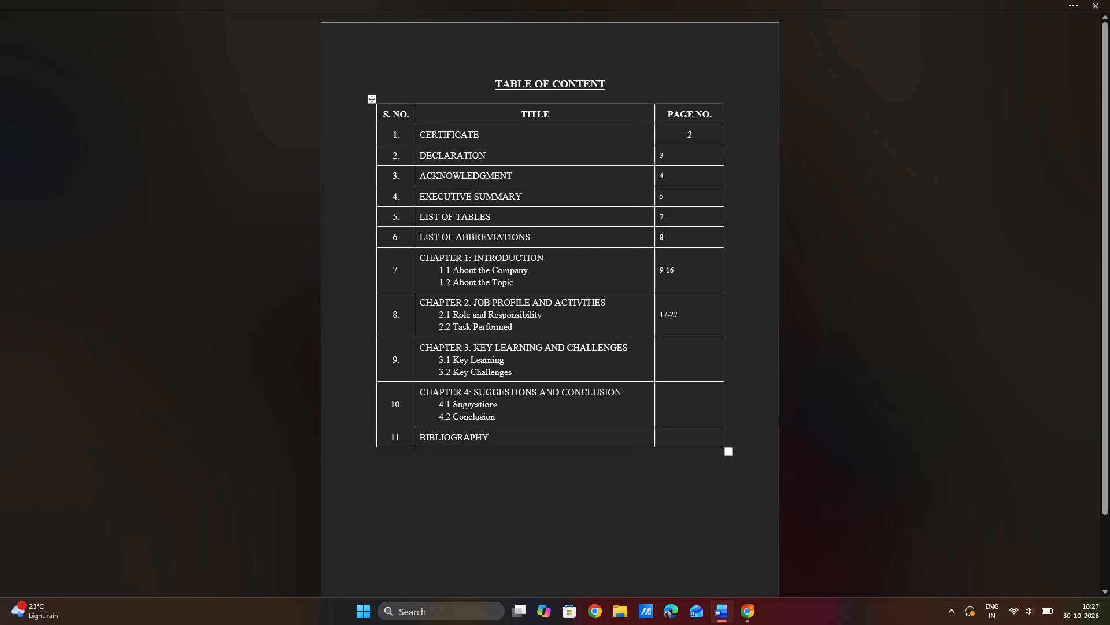
Enter the page range 28-33 in the CHAPTER 3: KEY LEARNING AND CHALLENGES row.
click(671, 358)
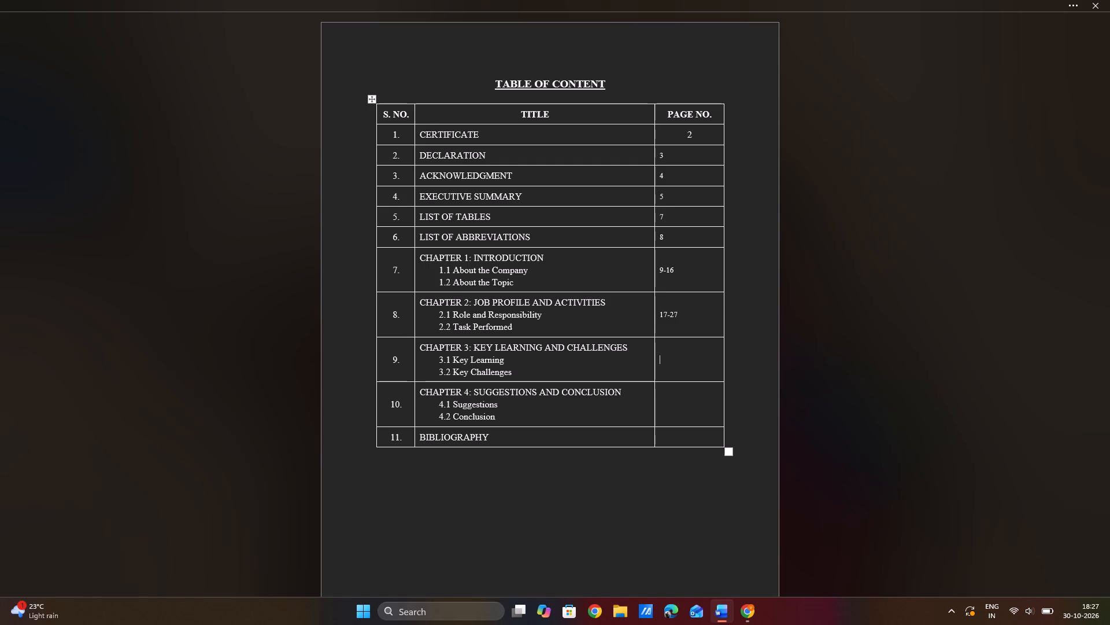
text(28-33)
Enter the page range 34-38 in the CHAPTER 4: SUGGESTIONS AND CONCLUSION row.
click(669, 391)
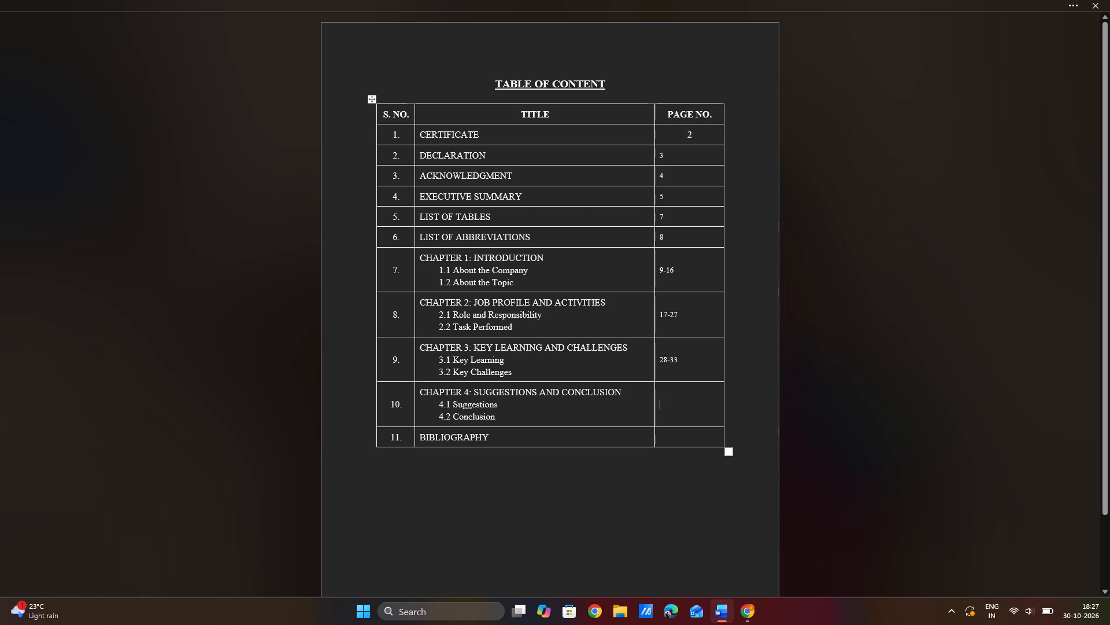
text(34)
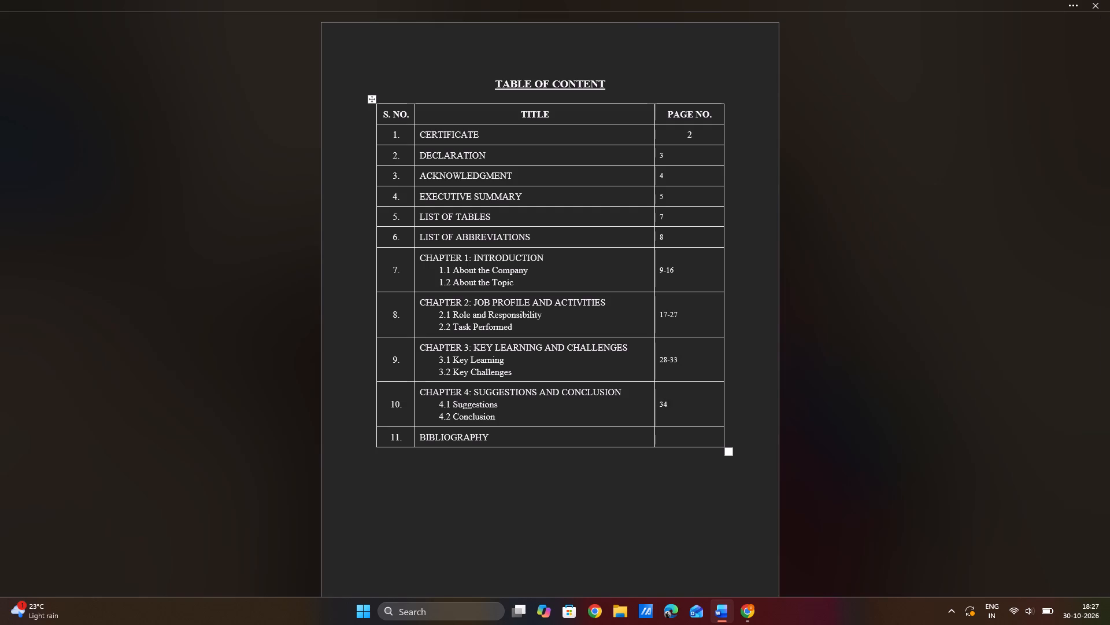
key(minus)
text(38)
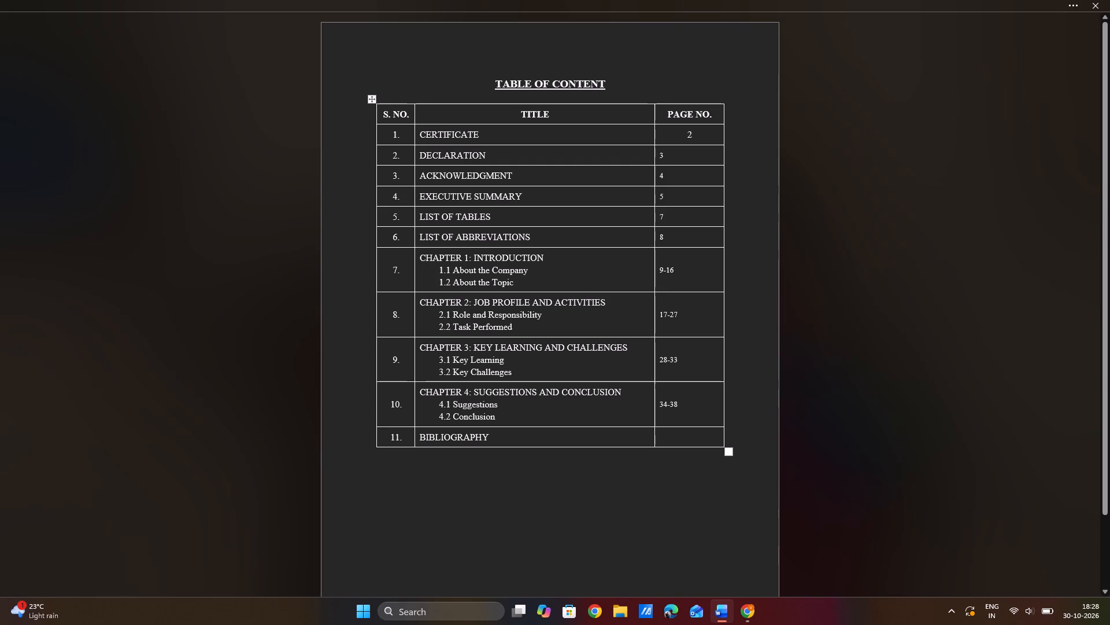
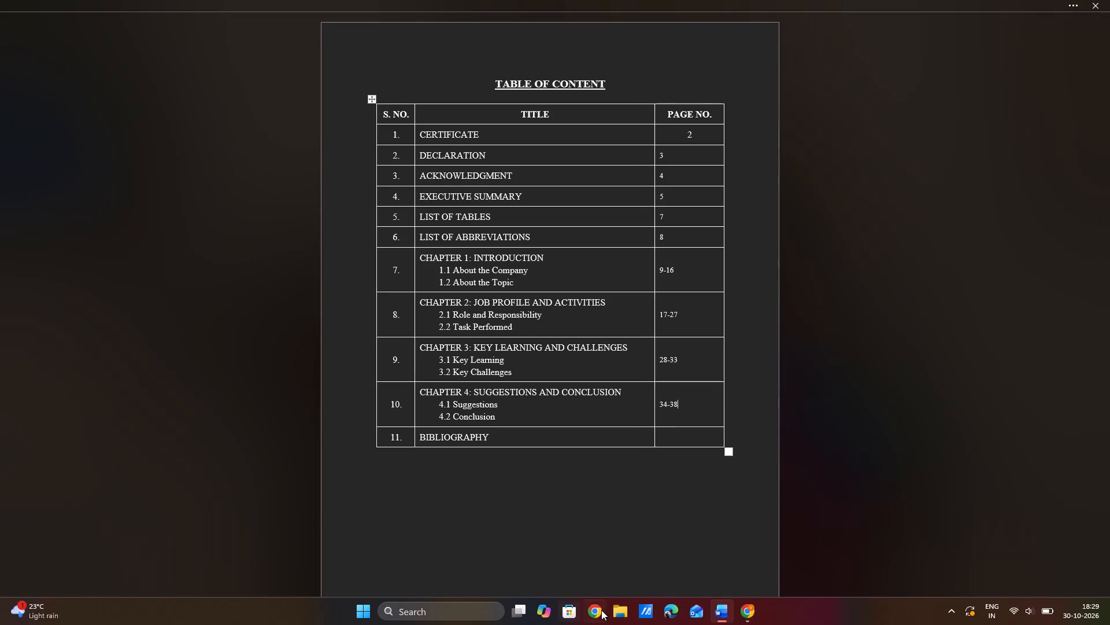
Switch to File Explorer and look through the list of recently accessed files.
double_click(620, 609)
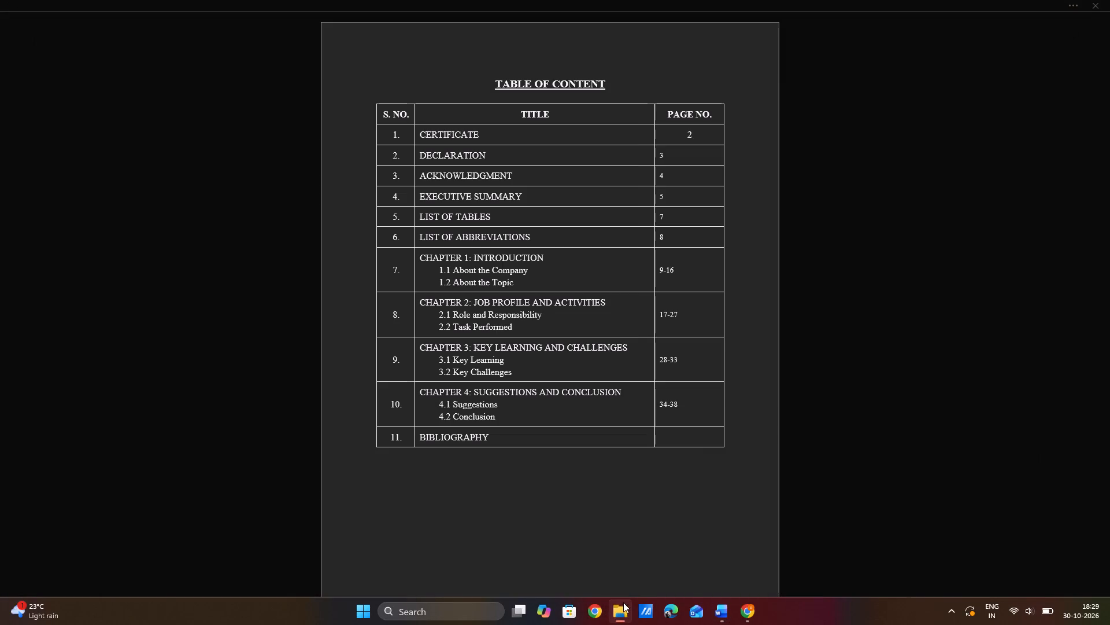
click(624, 612)
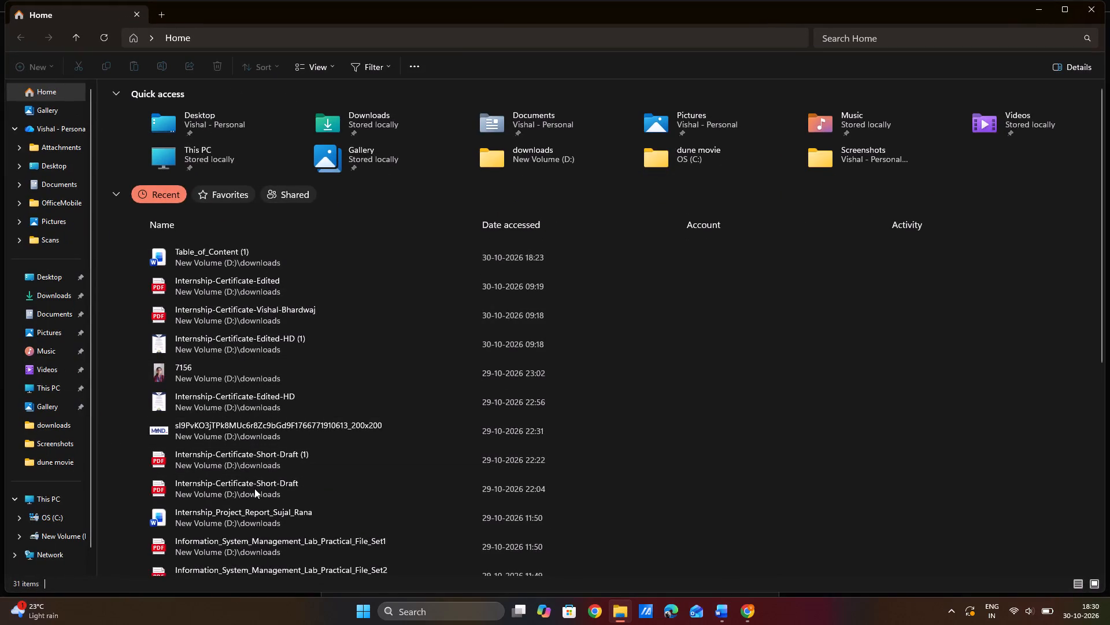
scroll(254, 488, down, 5)
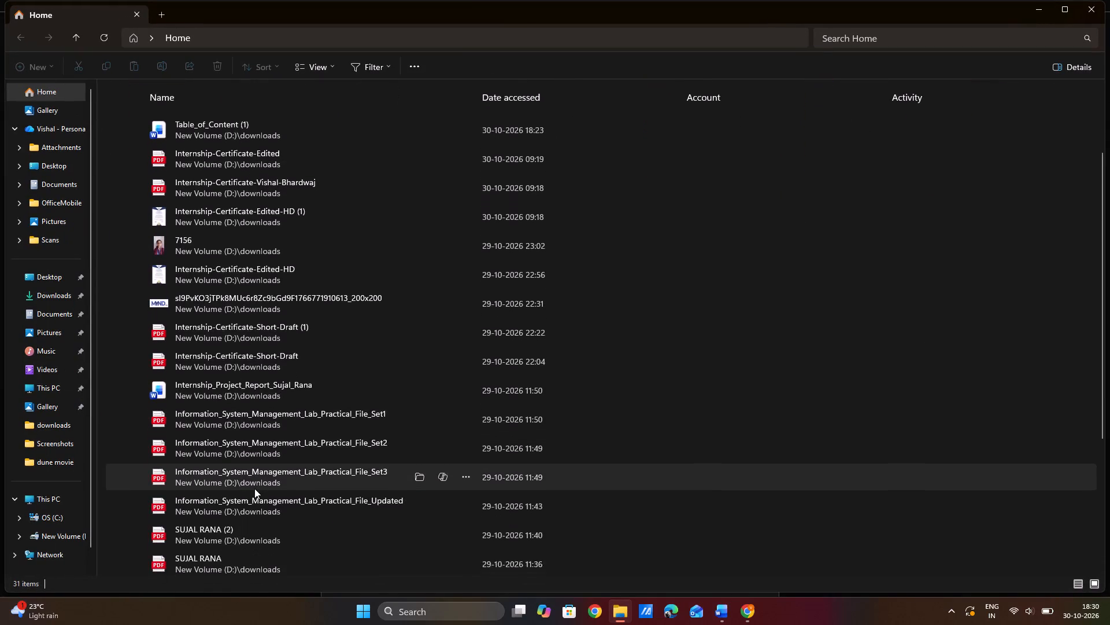
scroll(254, 488, down, 6)
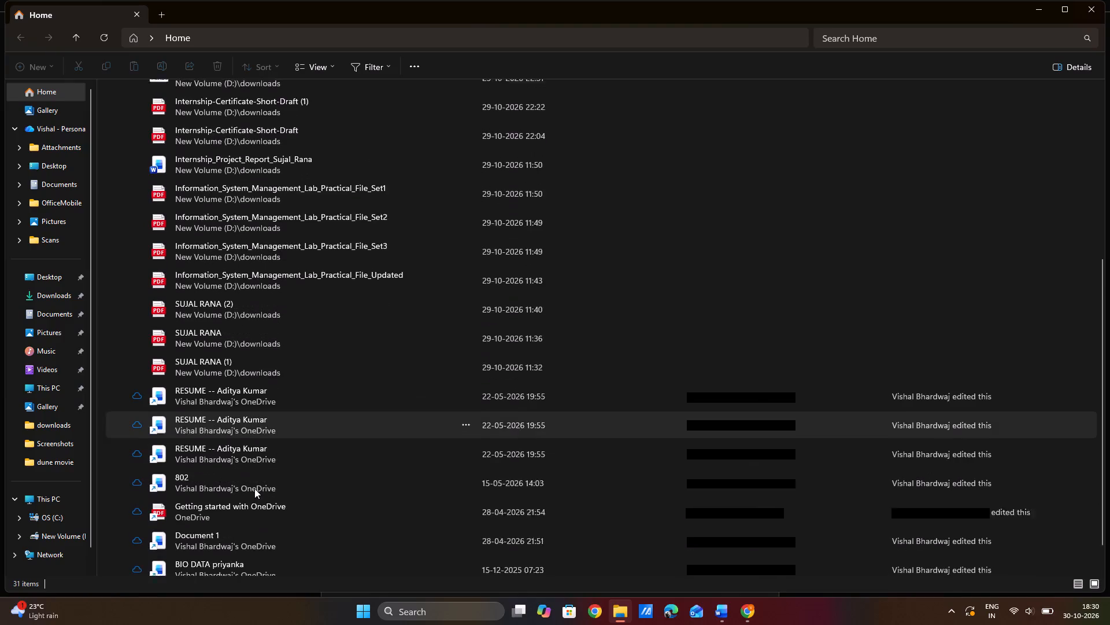
scroll(254, 488, down, 3)
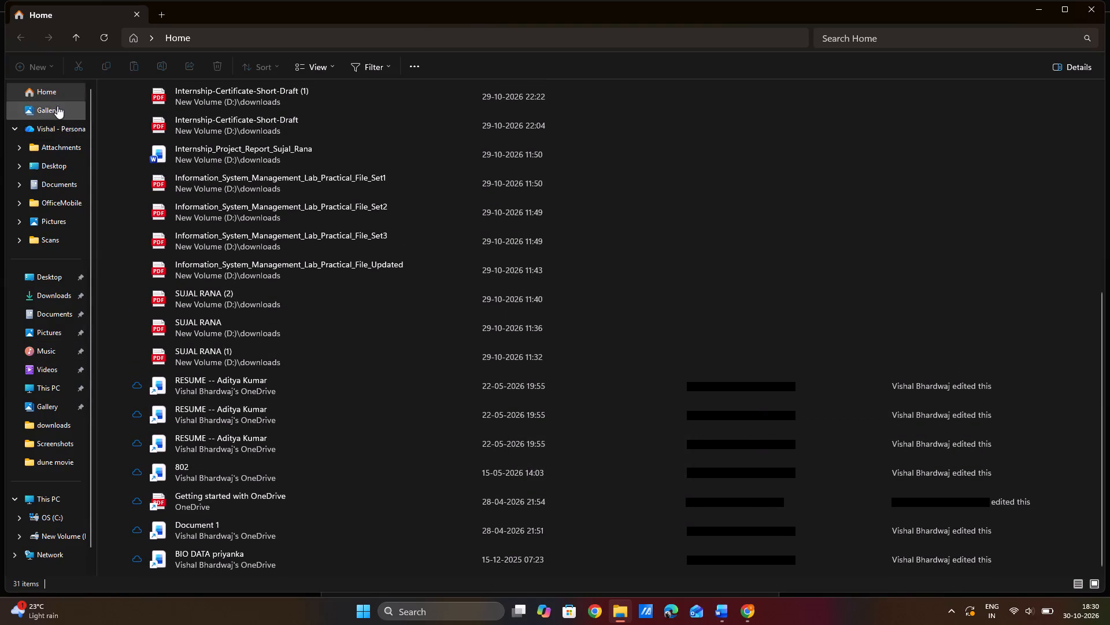
Check the contents of the OneDrive Documents folder and the local Downloads folder.
double_click(57, 185)
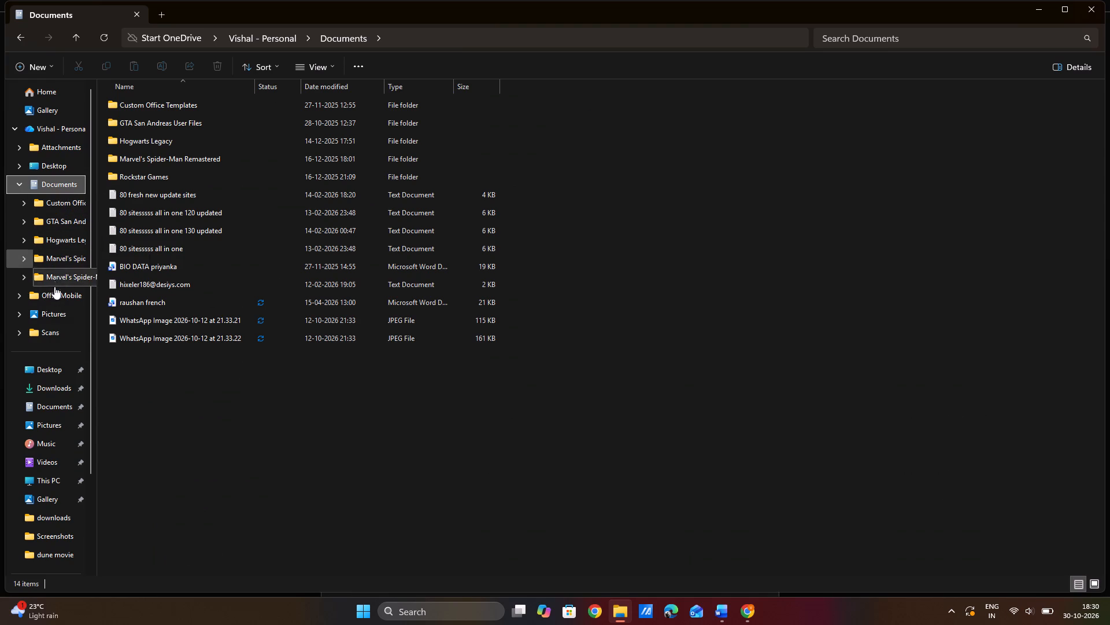
double_click(49, 392)
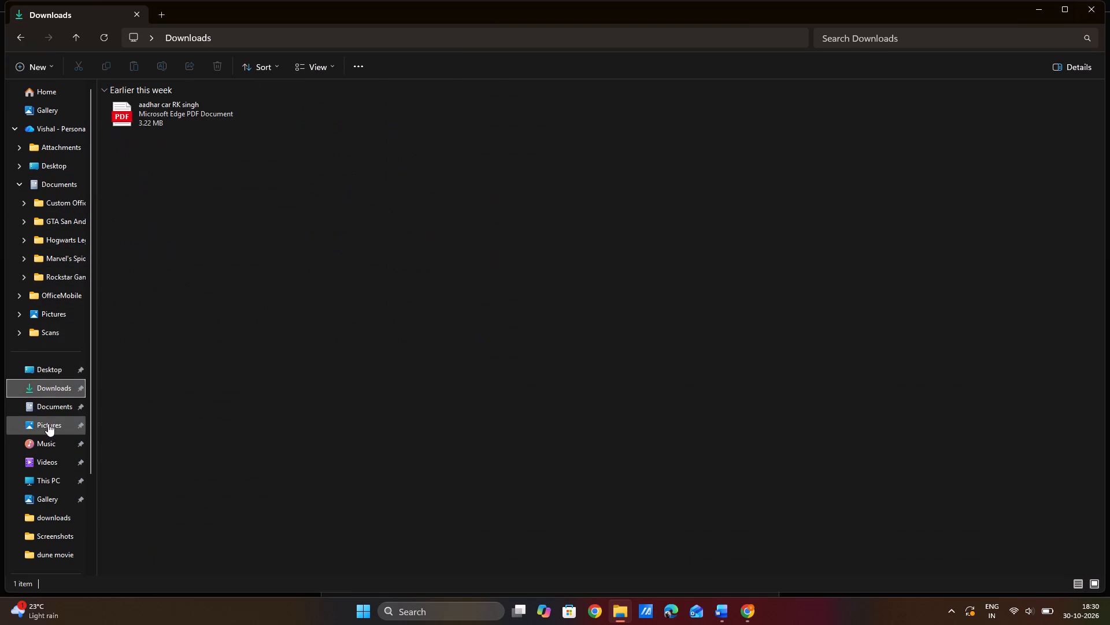
double_click(51, 413)
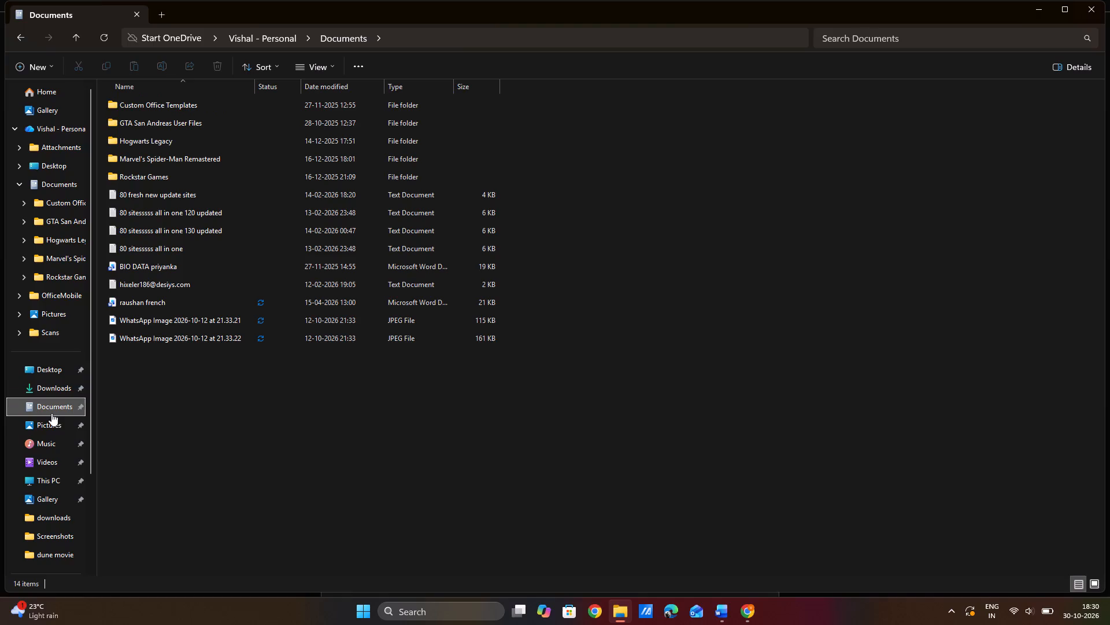
Open the downloads folder on New Volume (D:) and look through its files, including the internship report documents.
double_click(49, 517)
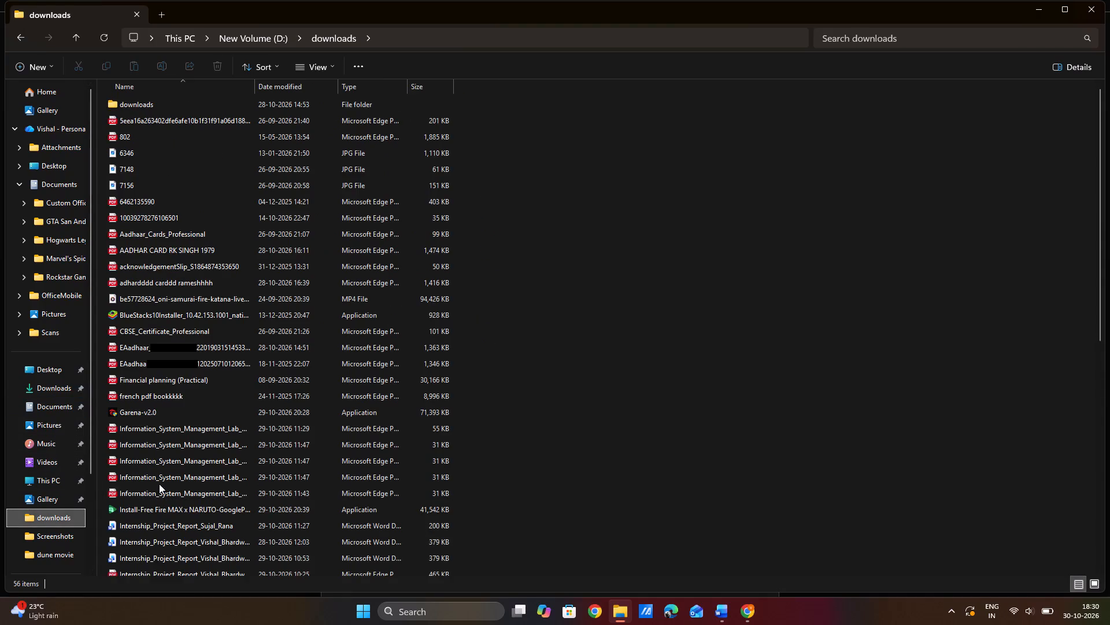
scroll(159, 484, down, 5)
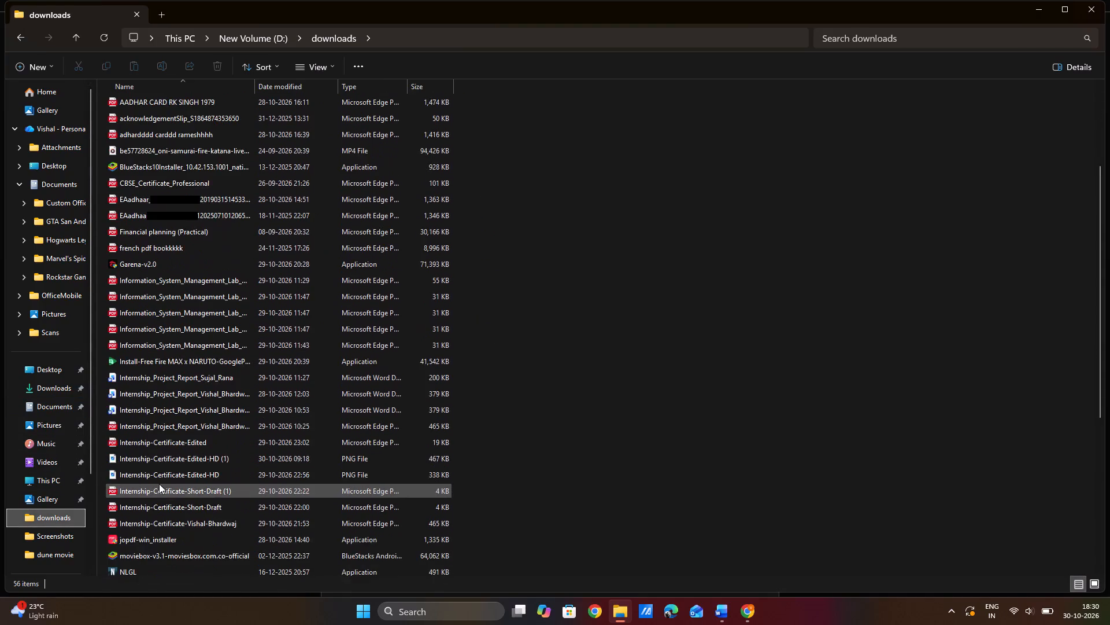
scroll(159, 484, down, 15)
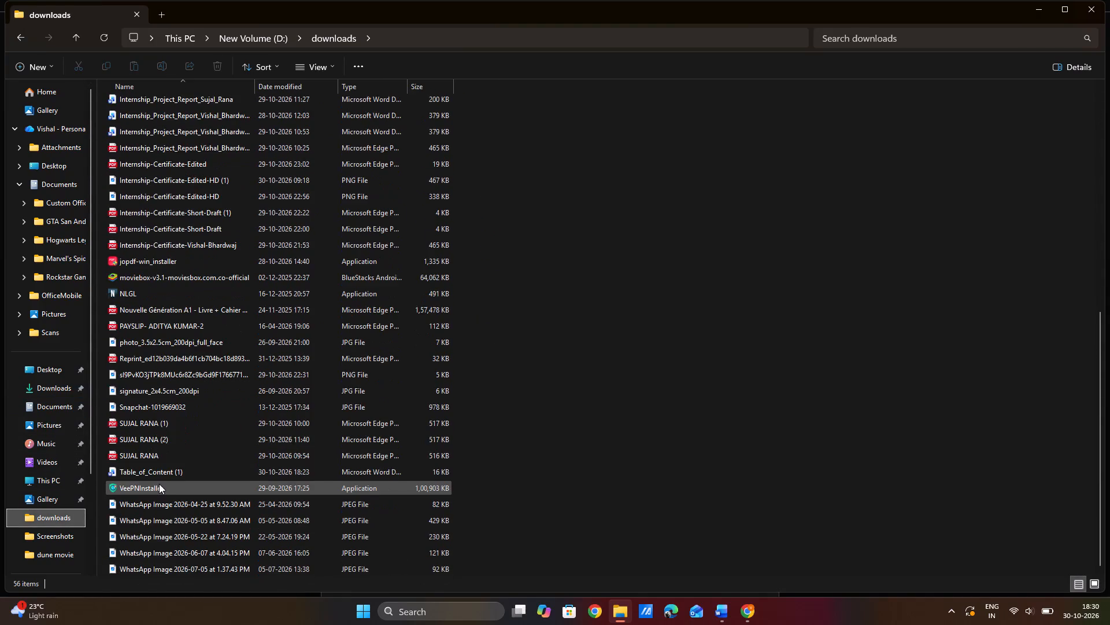
scroll(159, 484, down, 4)
scroll(159, 484, up, 10)
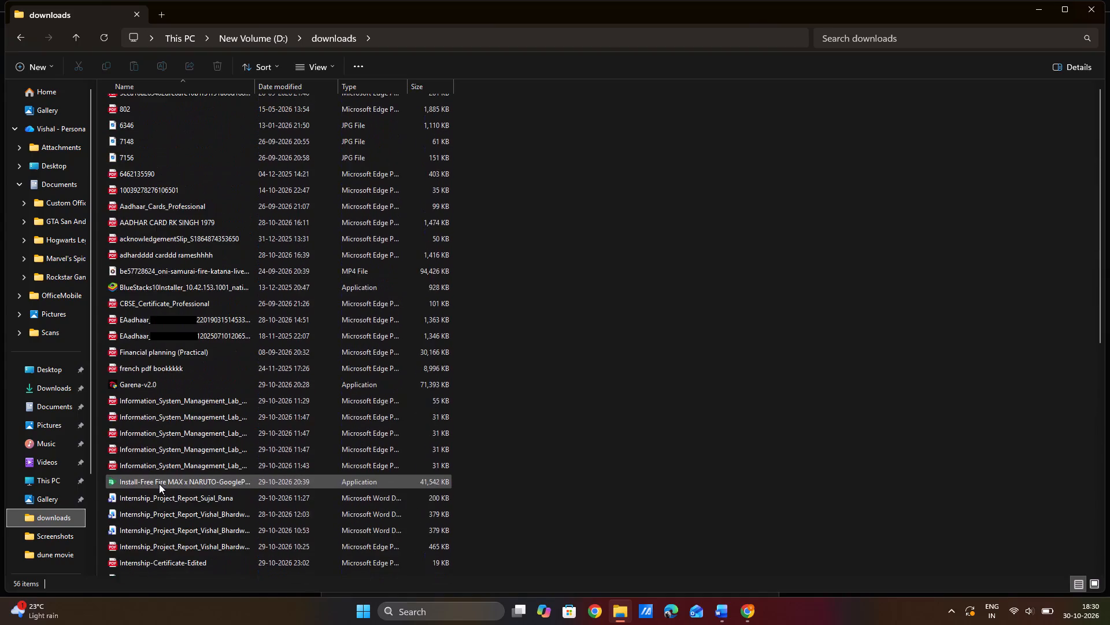
scroll(159, 484, up, 1)
scroll(159, 484, down, 10)
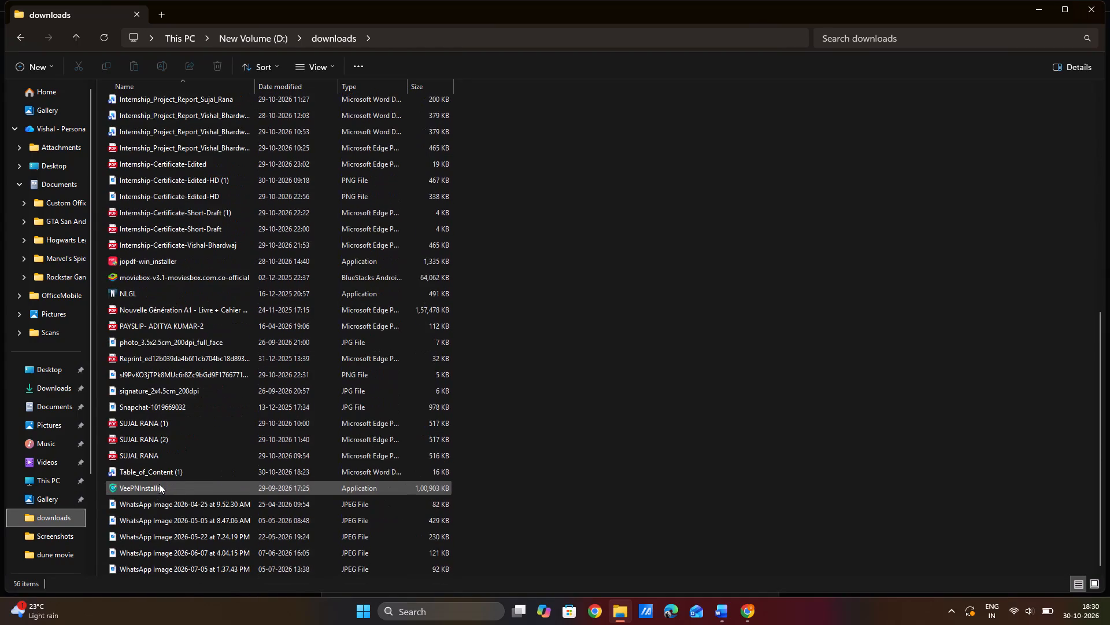
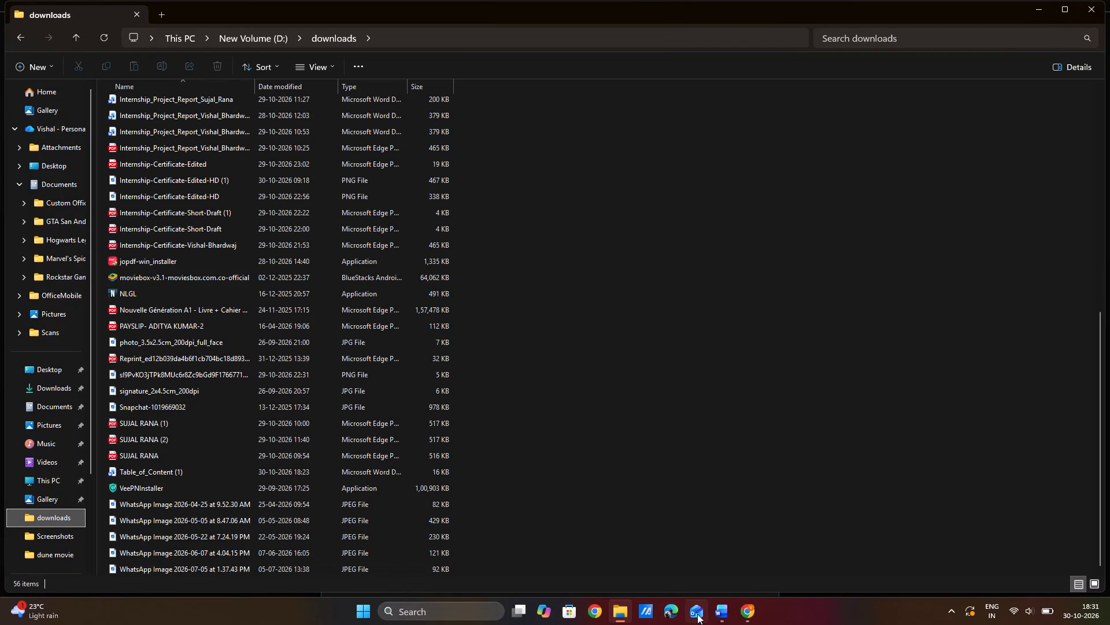
Switch to the Word table of contents and insert a blank row below row 10, the Chapter 4 entry.
click(714, 613)
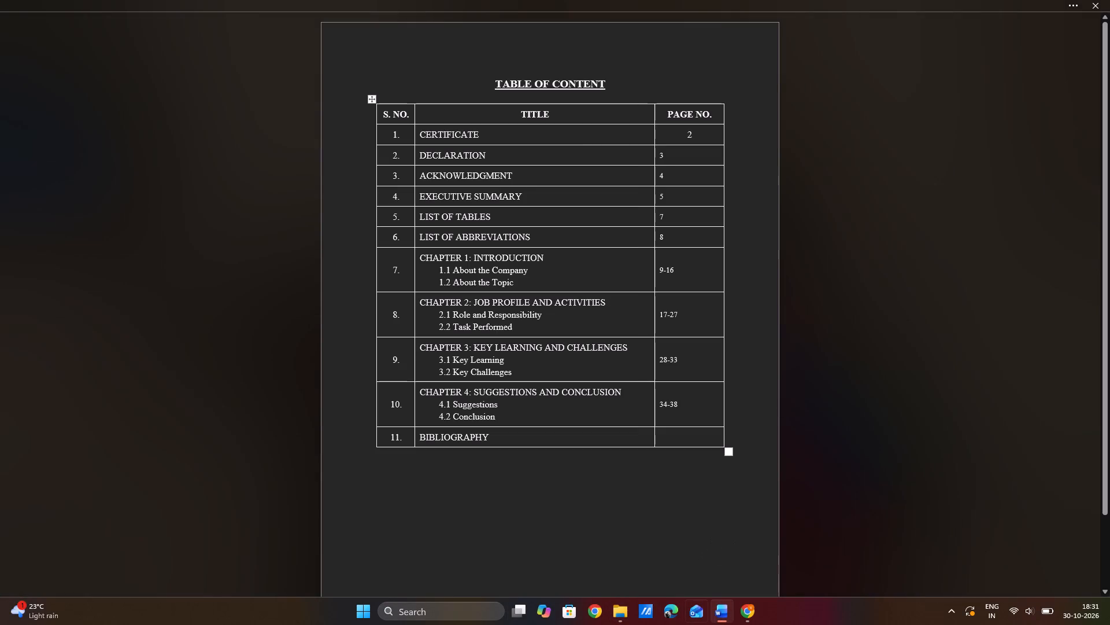
click(684, 440)
click(405, 427)
click(337, 0)
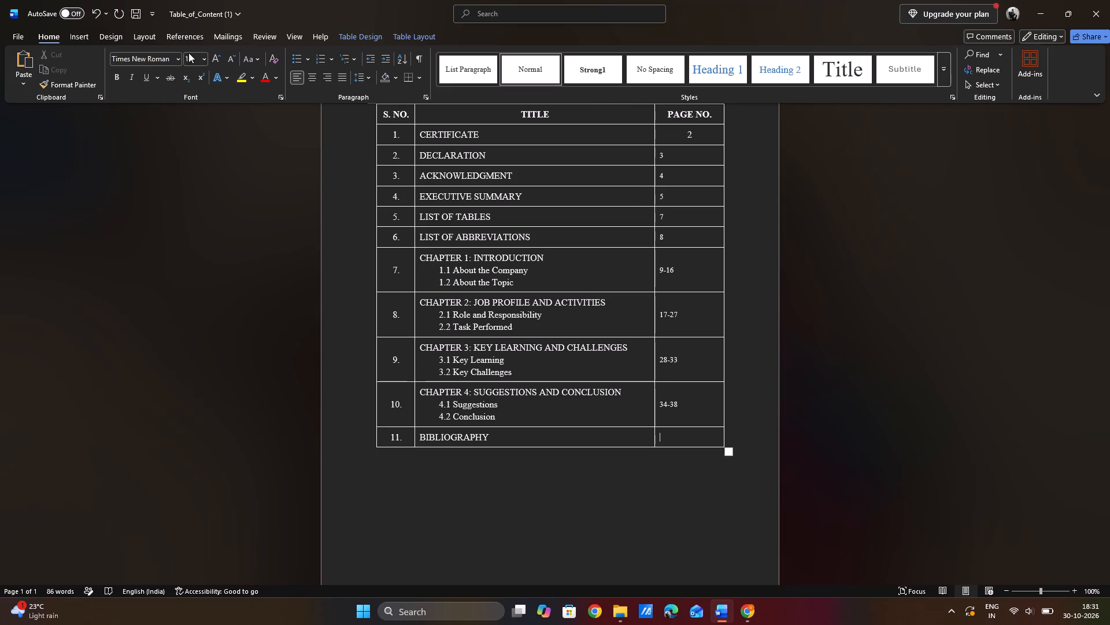
click(83, 35)
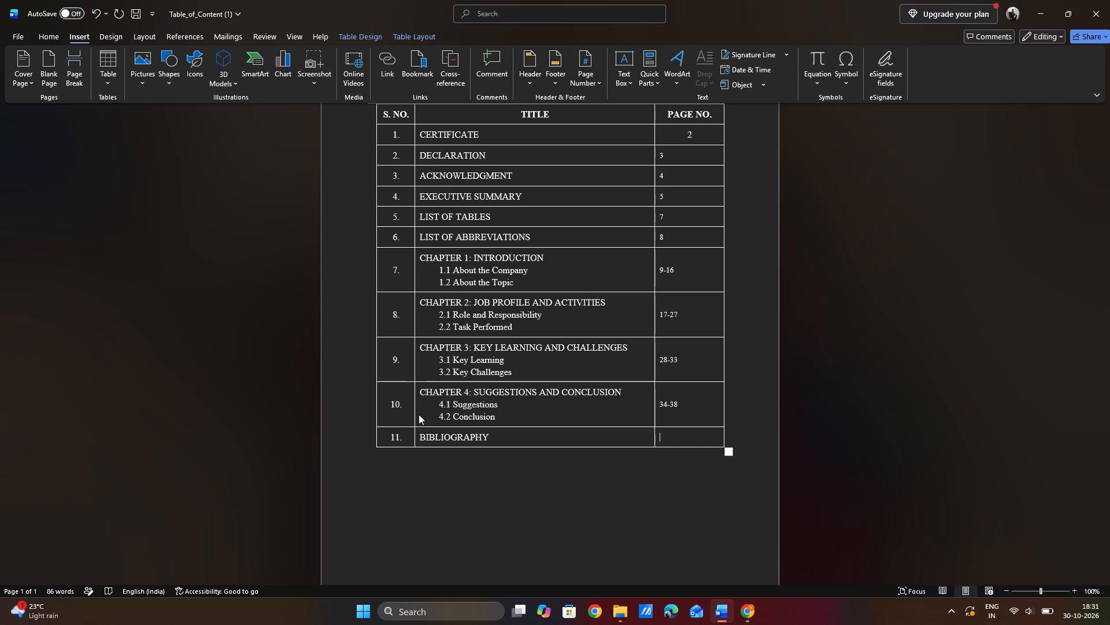
click(402, 425)
triple_click(402, 425)
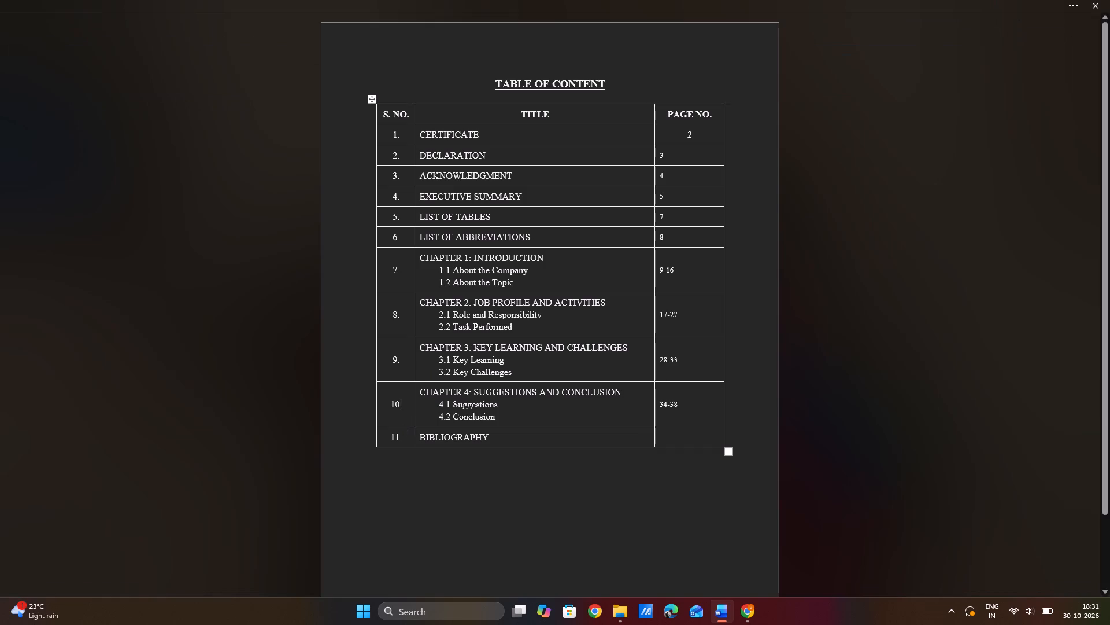
click(402, 425)
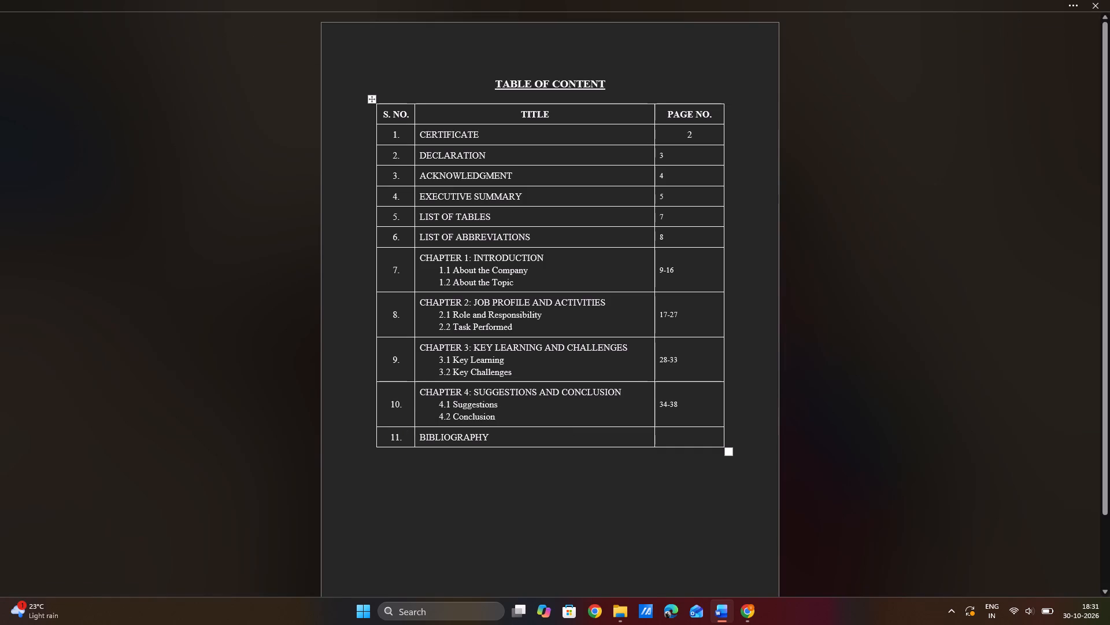
right_click(411, 428)
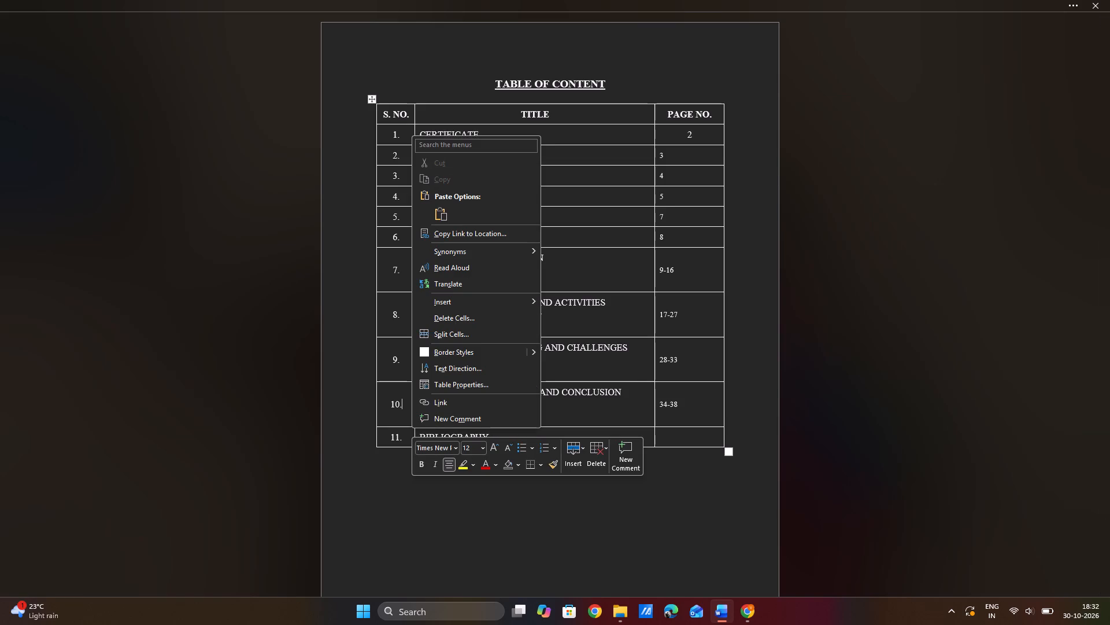
click(411, 428)
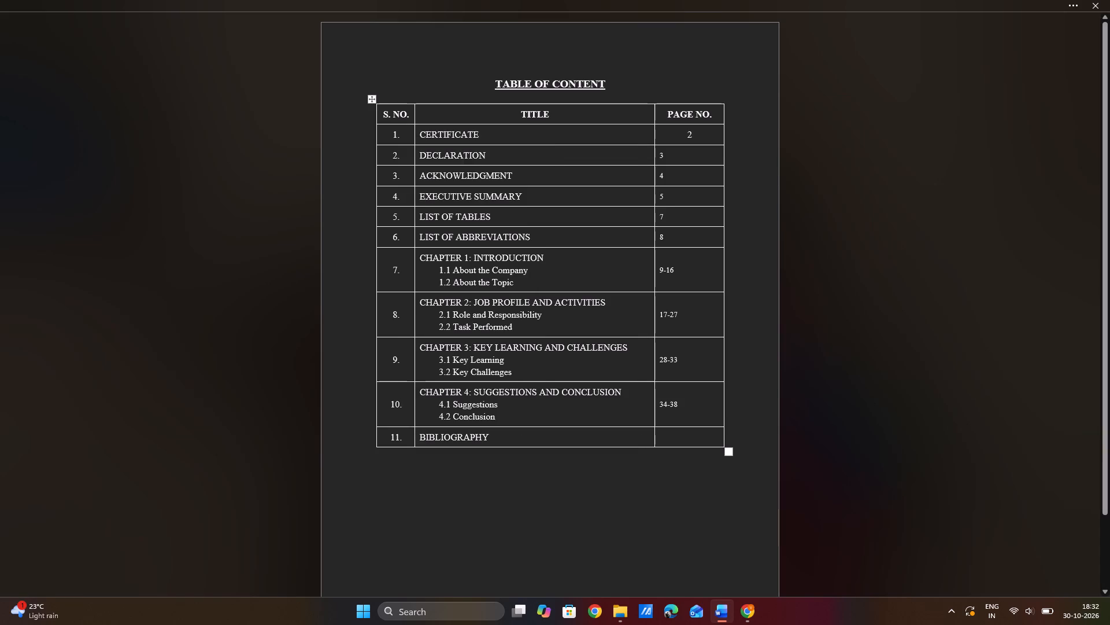
right_click(414, 427)
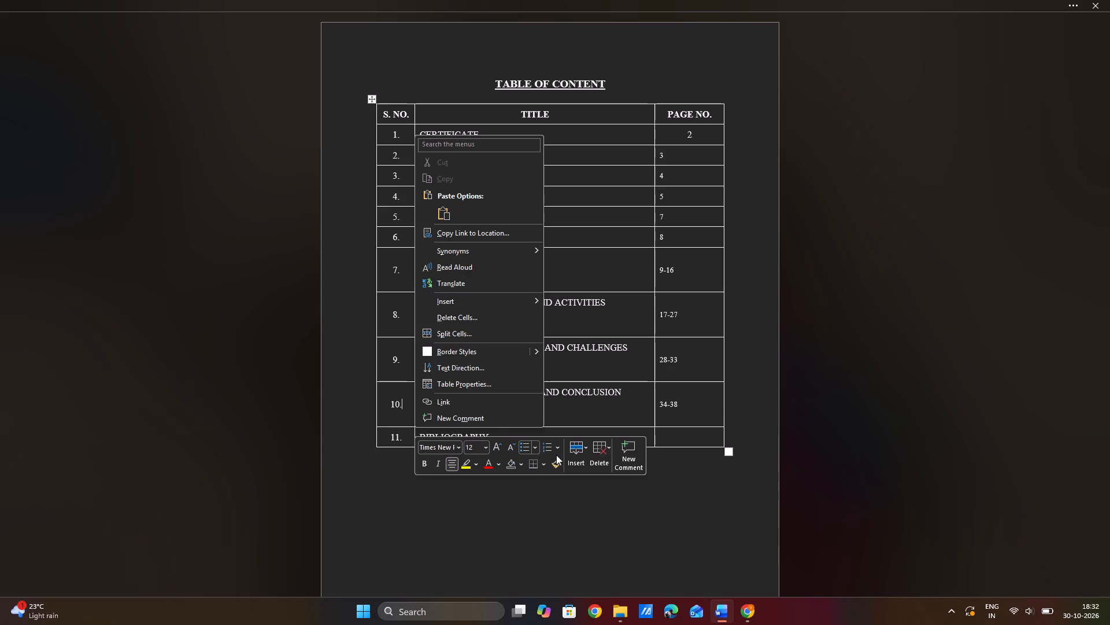
click(572, 450)
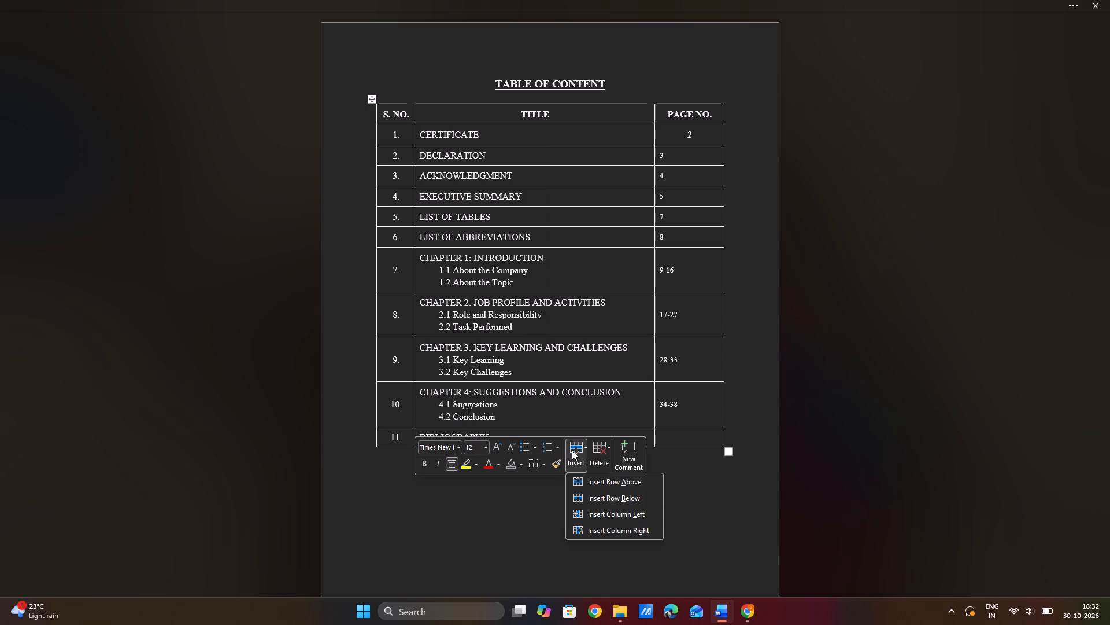
click(591, 492)
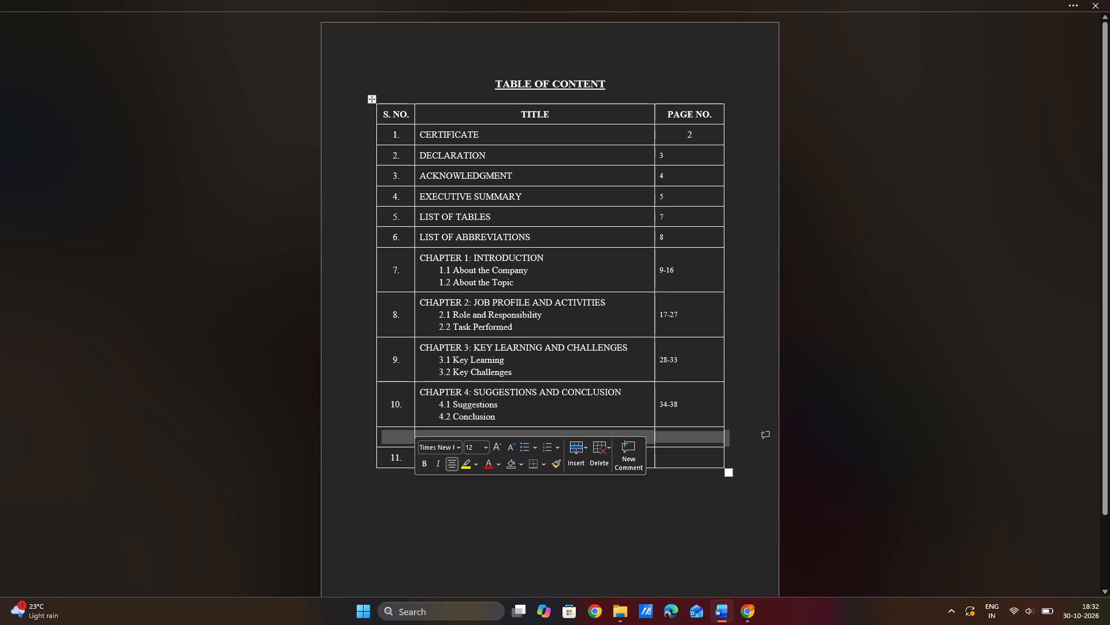
click(589, 524)
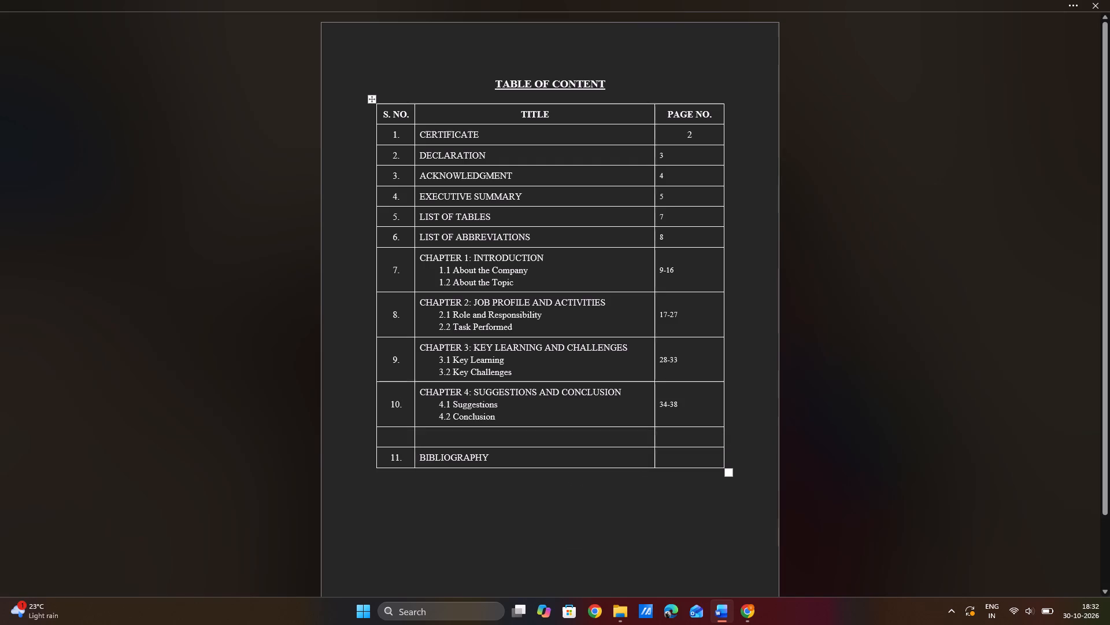
Number the new blank row above Bibliography as "11.".
click(395, 435)
text(11)
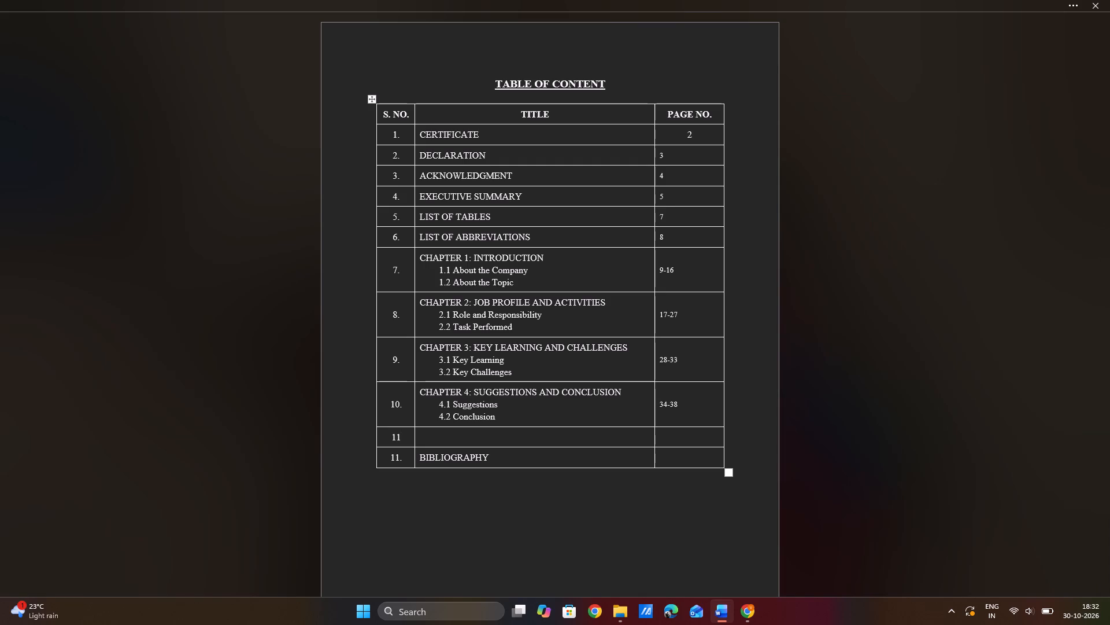
key(period)
Enter the title "ANNEXURE: INTERNSHIP AT A GLANCE" in the new row 11.
click(437, 436)
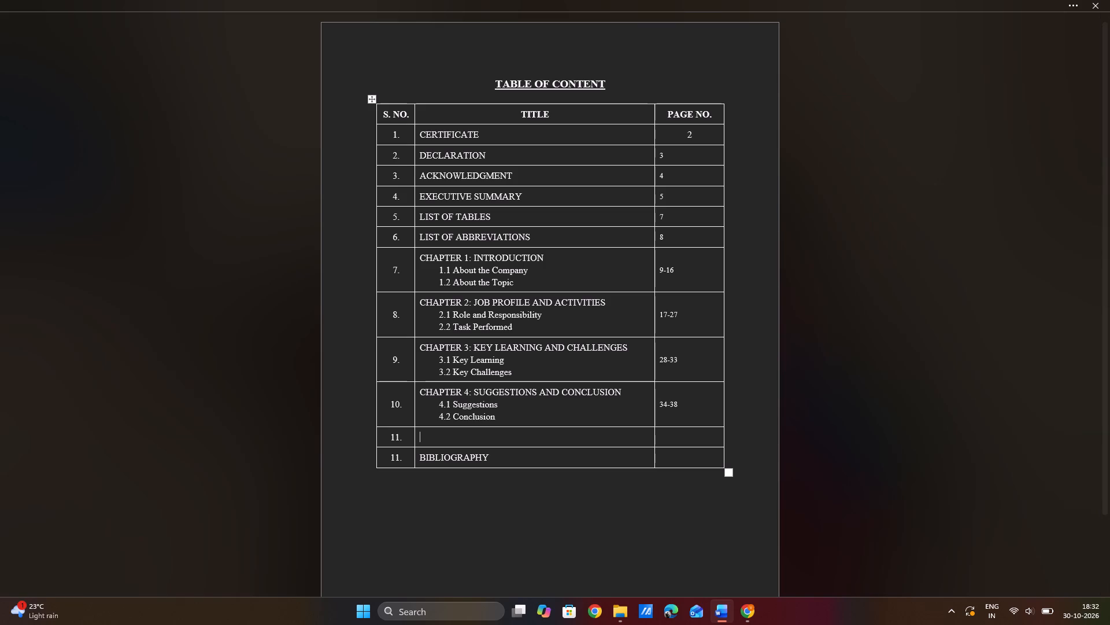
key(a)
text(NNNE)
key(BackSpace)
key(BackSpace)
text(EXURE)
key(semicolon)
key(BackSpace)
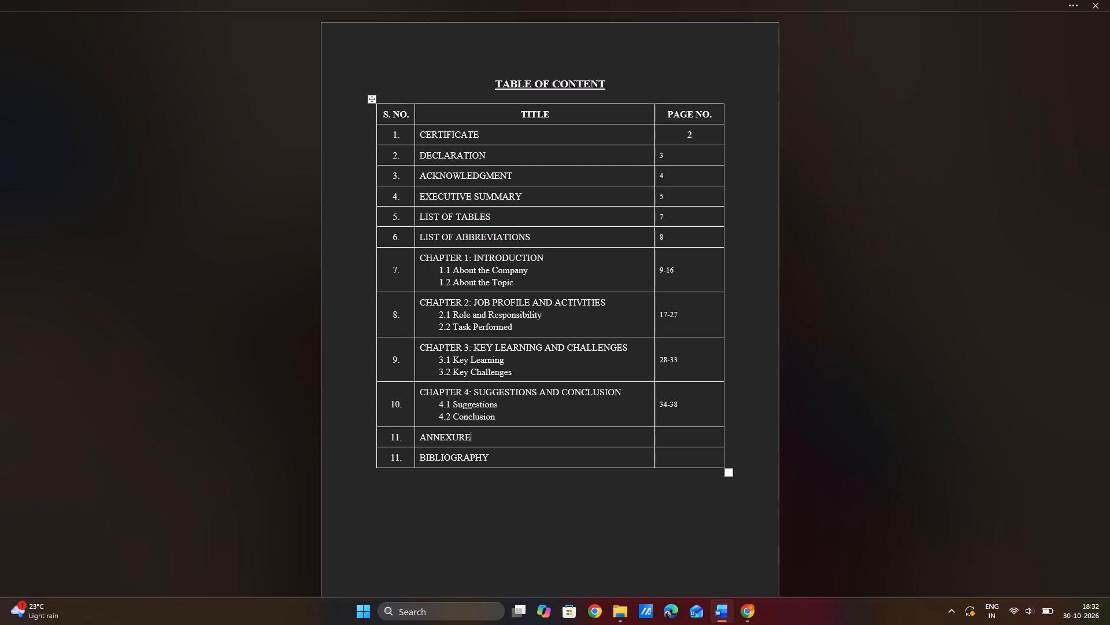
key(shift+colon)
key(space)
key(i)
text(nternship)
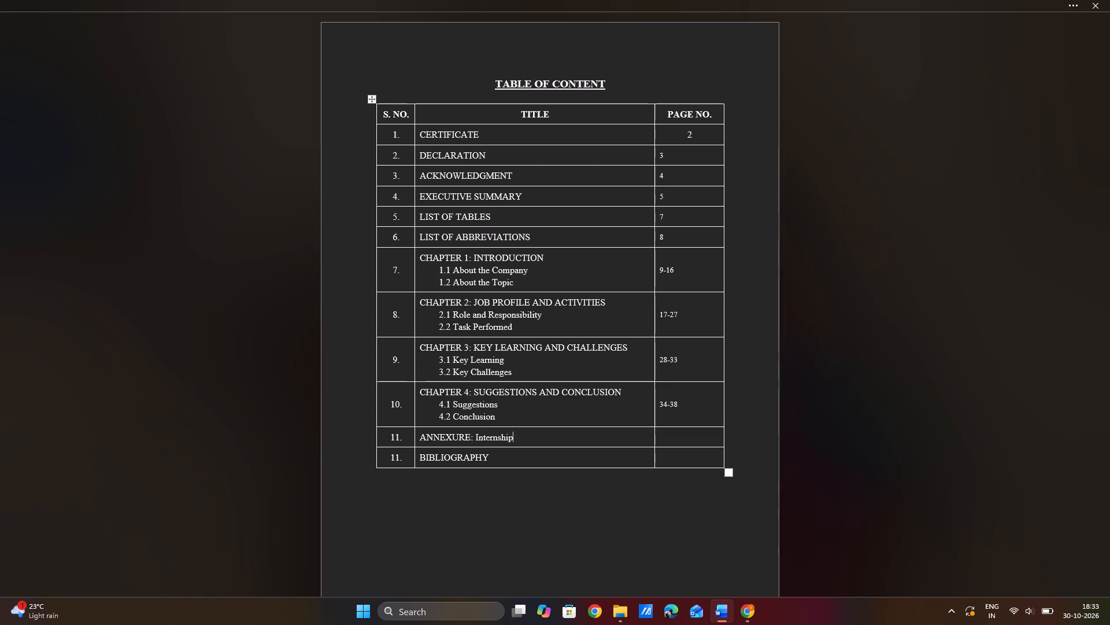
key(space)
key(BackSpace)
key(BackSpace)
key(BackSpace)
key(BackSpace)
key(BackSpace)
key(BackSpace)
key(BackSpace)
key(BackSpace)
key(BackSpace)
key(BackSpace)
text(NTERNSHIP AT A)
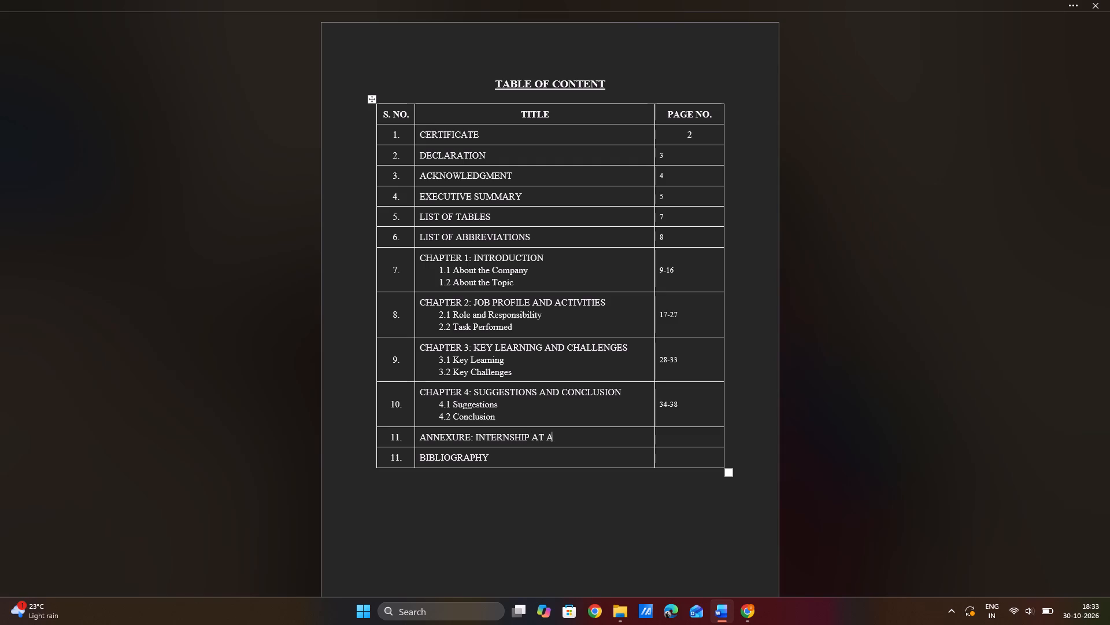
key(space)
text(GLANCE)
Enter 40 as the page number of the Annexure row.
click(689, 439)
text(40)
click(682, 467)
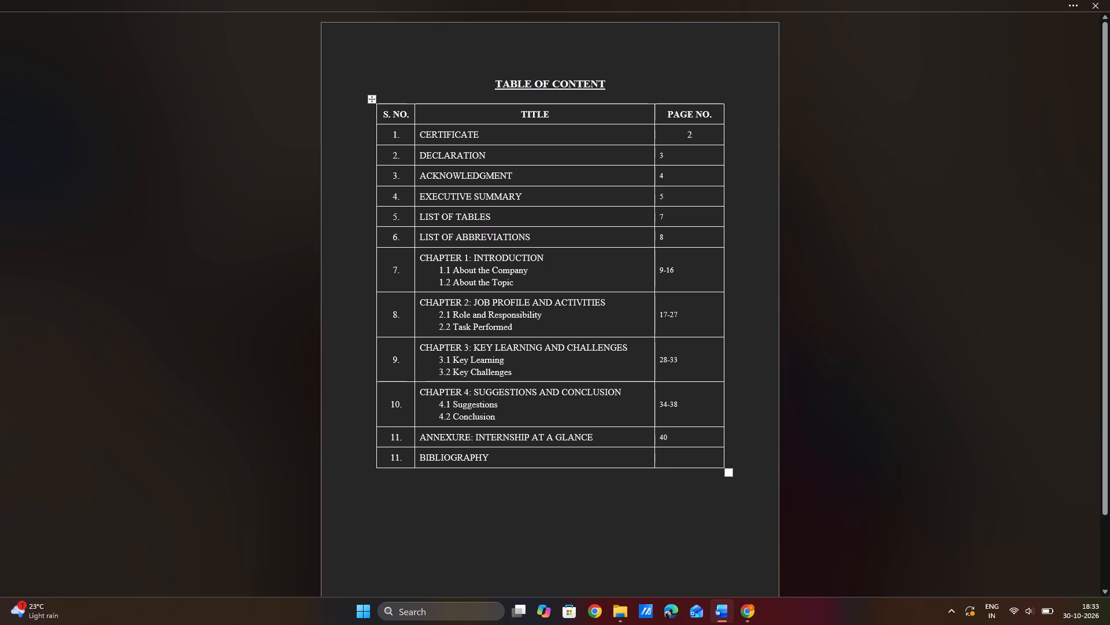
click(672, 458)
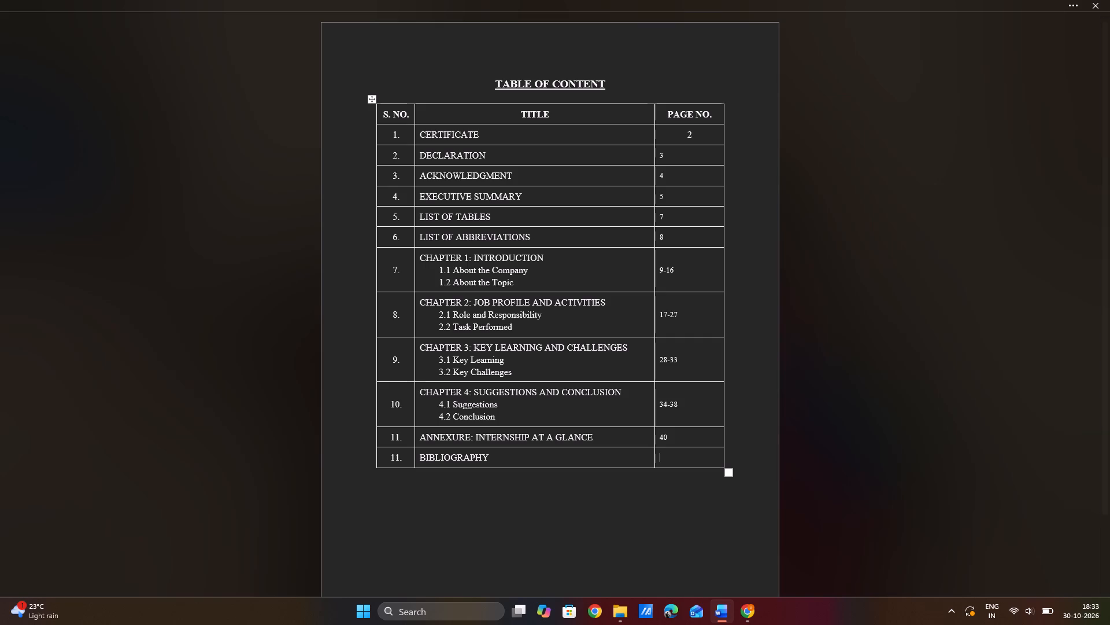
Change the page number of the Annexure row to the range 39-40.
click(670, 432)
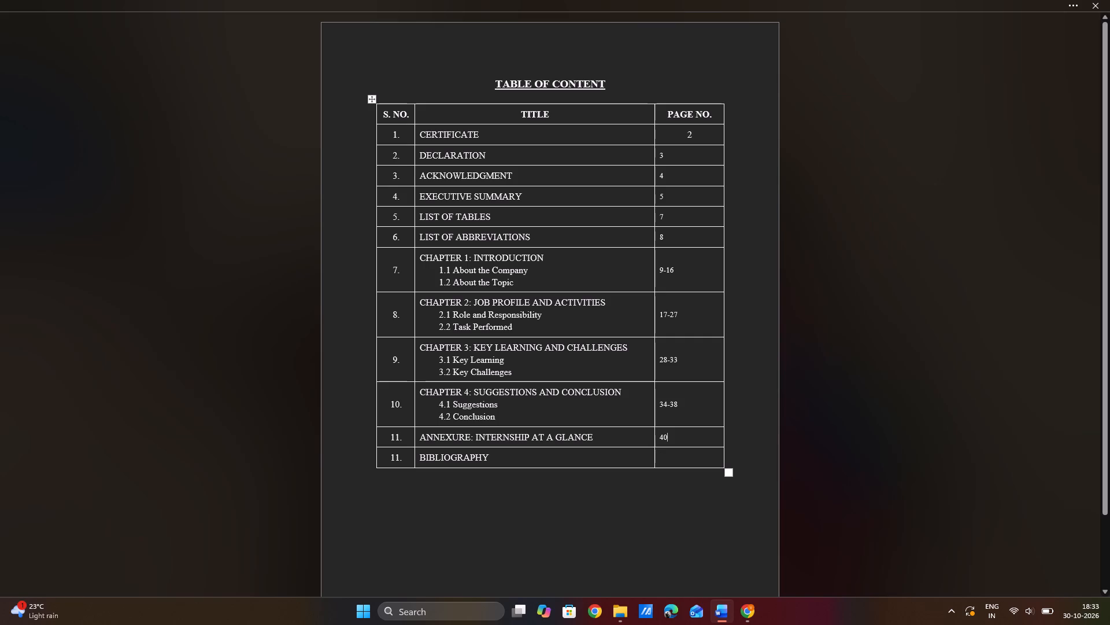
key(BackSpace)
key(BackSpace)
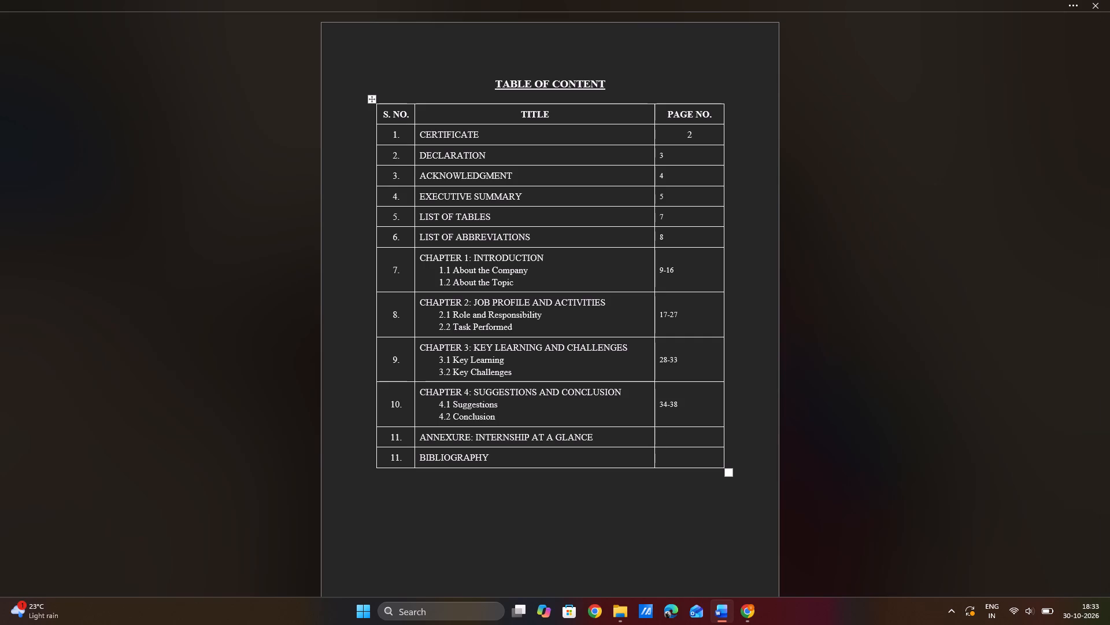
text(39-)
text(40)
Enter 41 as the page number of the Bibliography row.
click(676, 461)
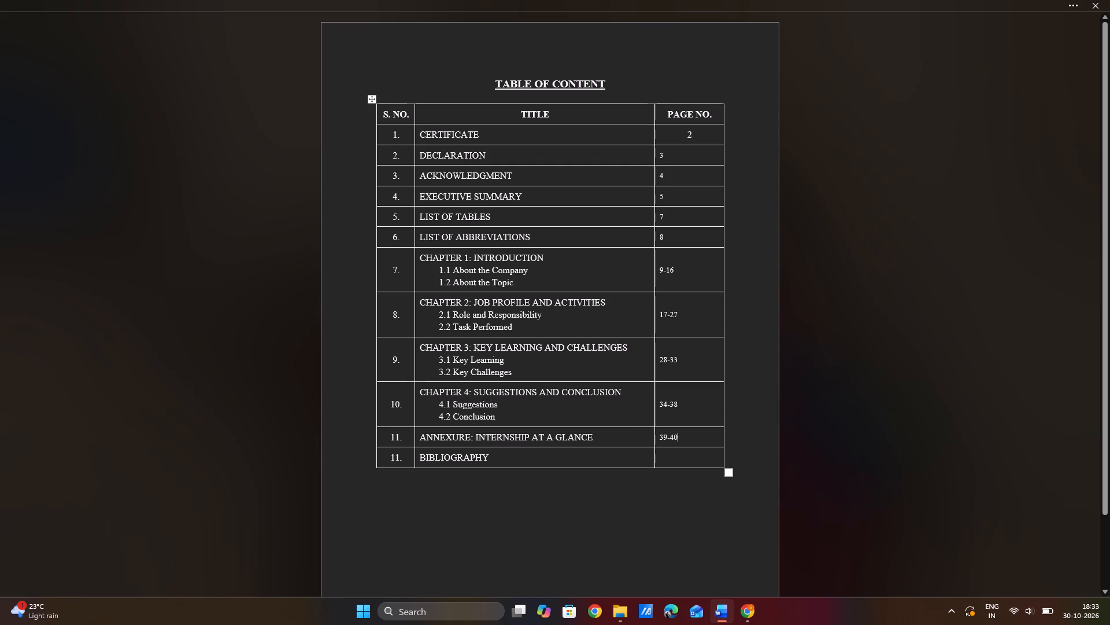
text(41)
Centre the page numbers from the Declaration row through the Bibliography row and set their font size to 12.
drag(661, 154, 676, 237)
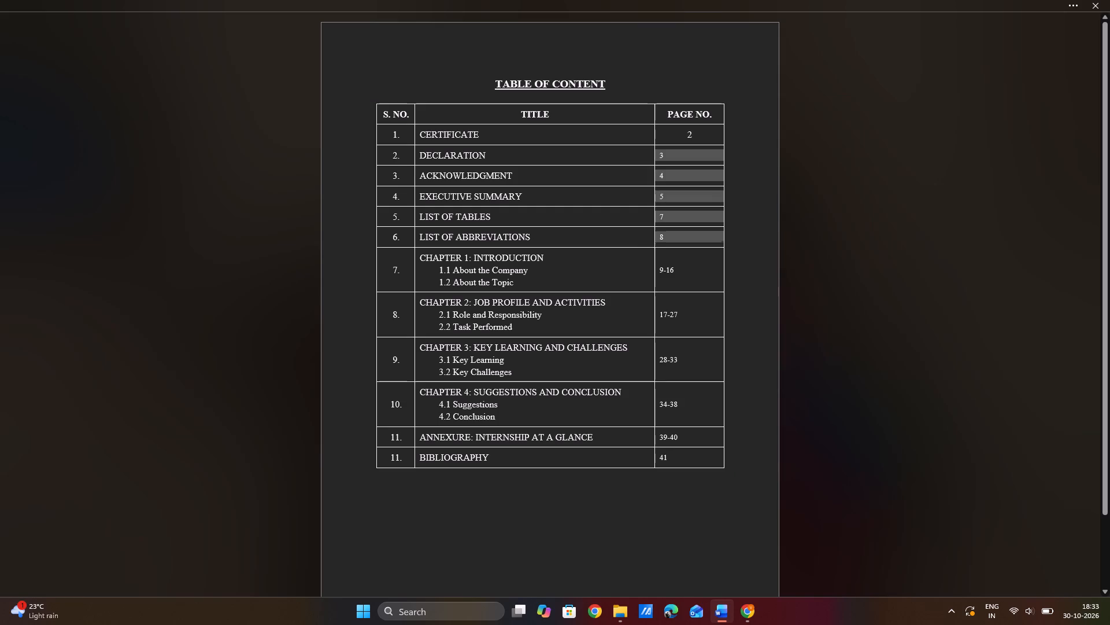
drag(676, 237, 687, 460)
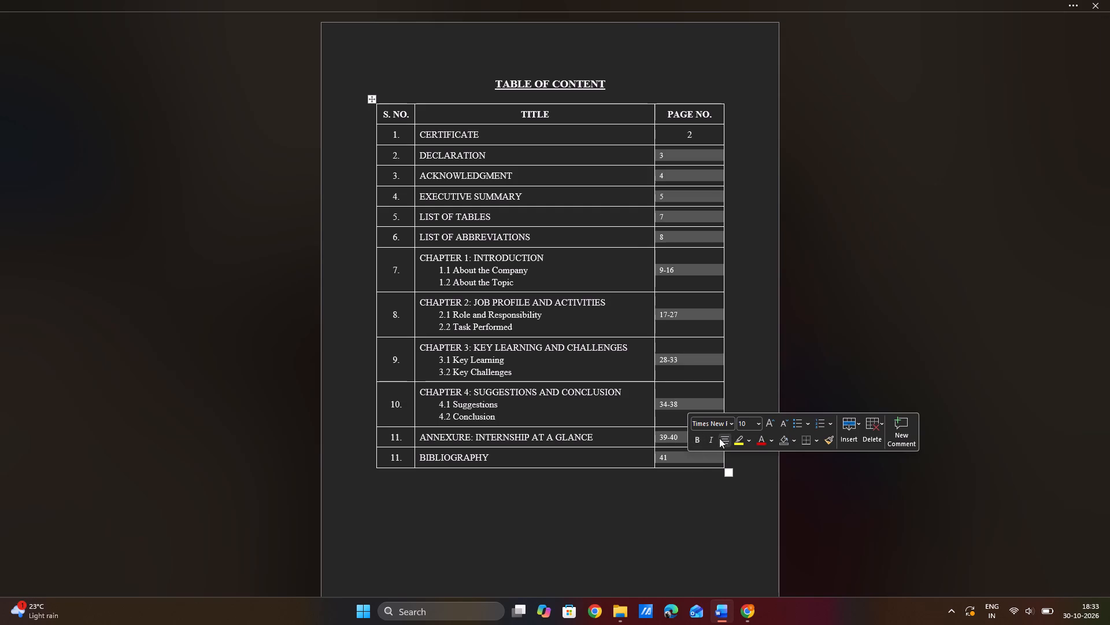
click(719, 439)
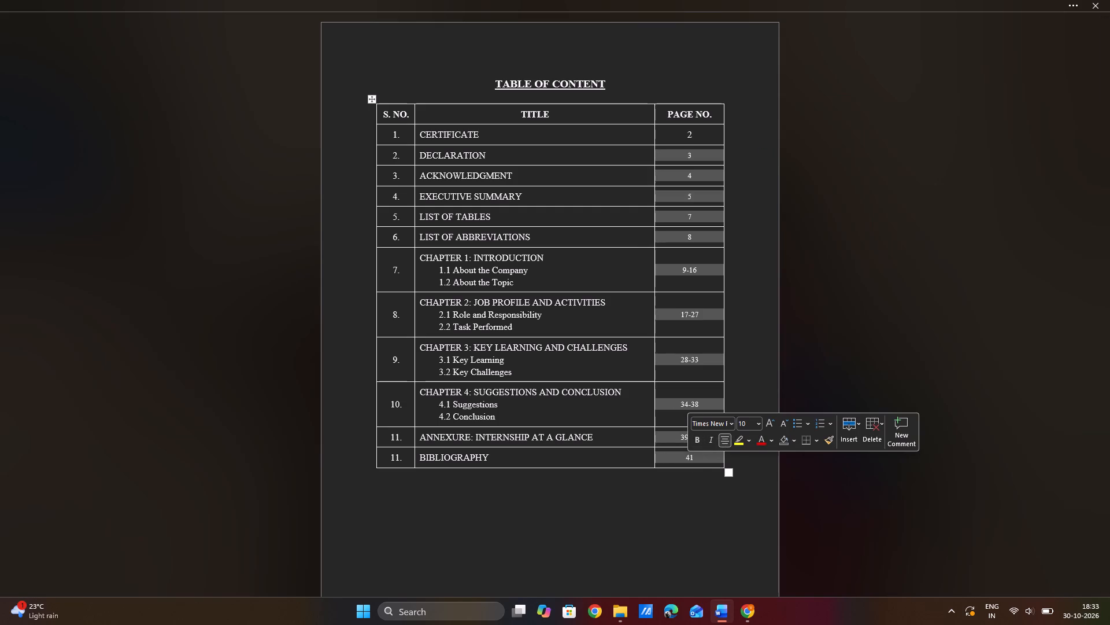
click(749, 423)
click(756, 422)
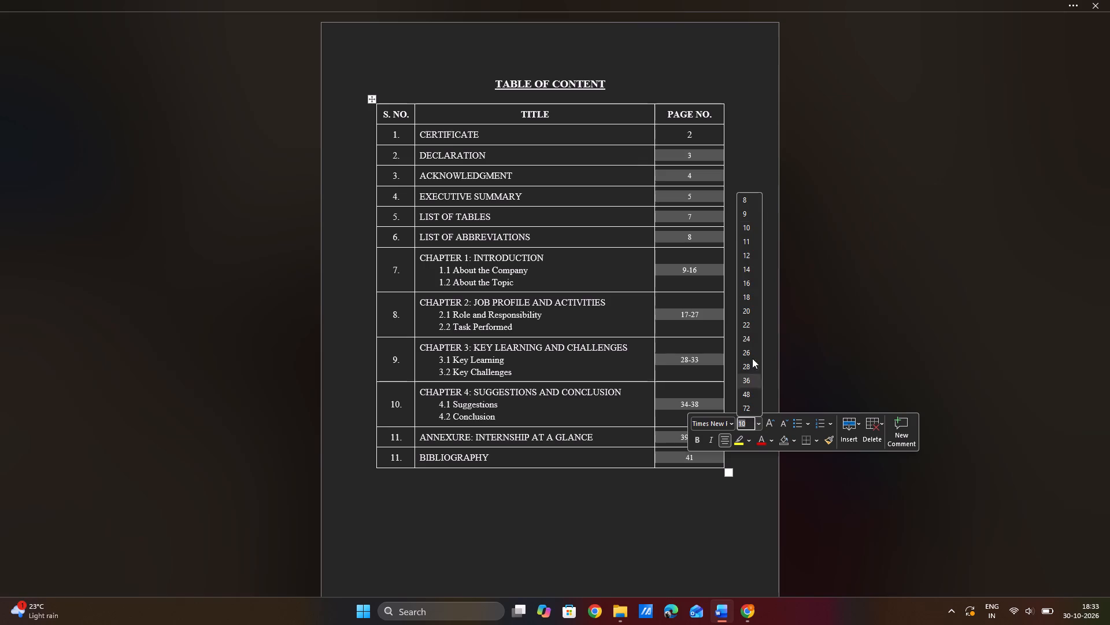
click(751, 252)
click(751, 252)
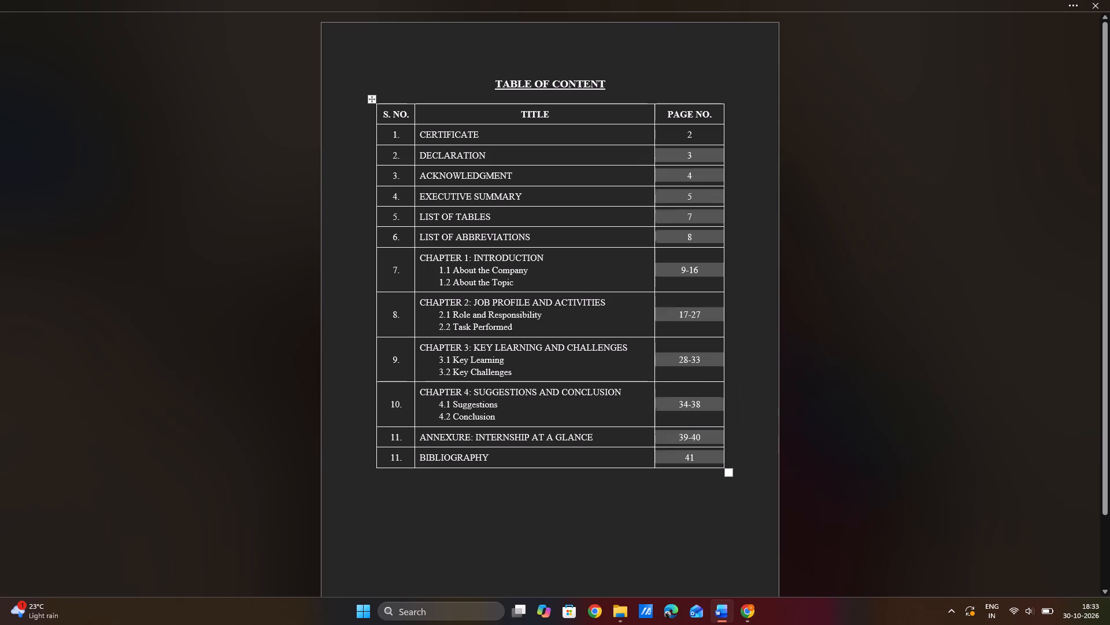
Reveal the hidden ribbon commands above the full-screen table of content document.
click(687, 0)
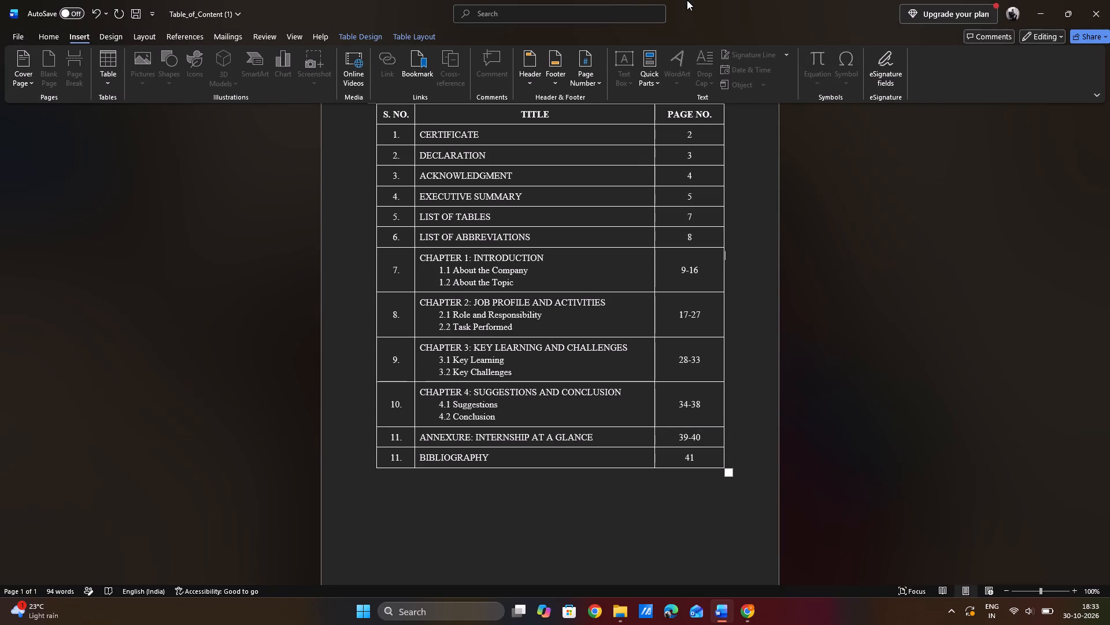
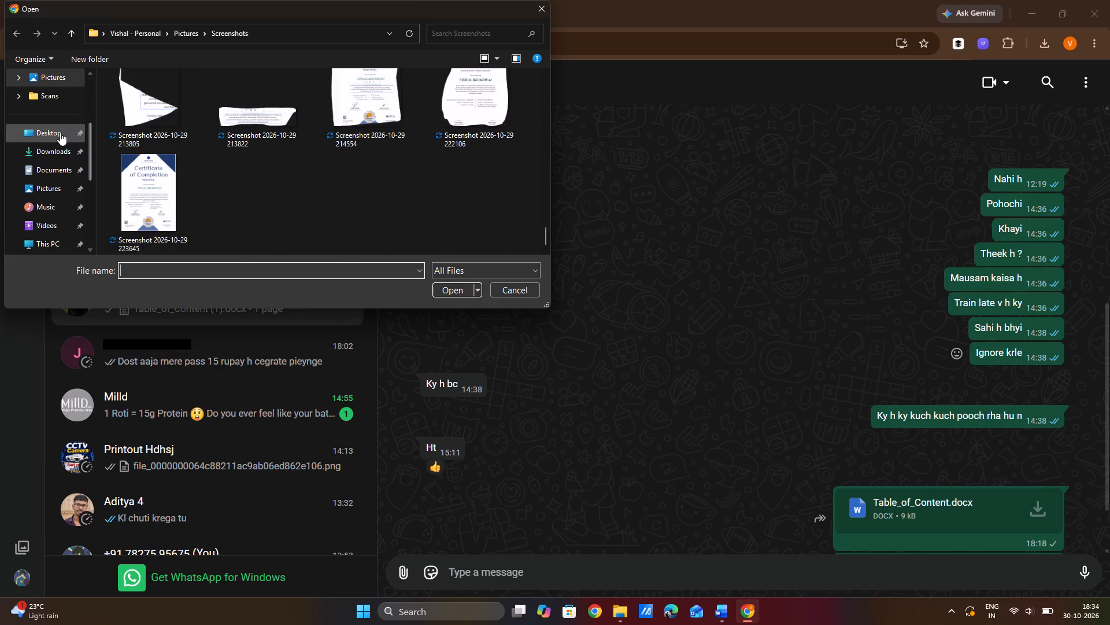
Choose the recent Word file Table_of_Content (1) from the Home location as the attachment for the open WhatsApp chat.
scroll(60, 133, up, 1)
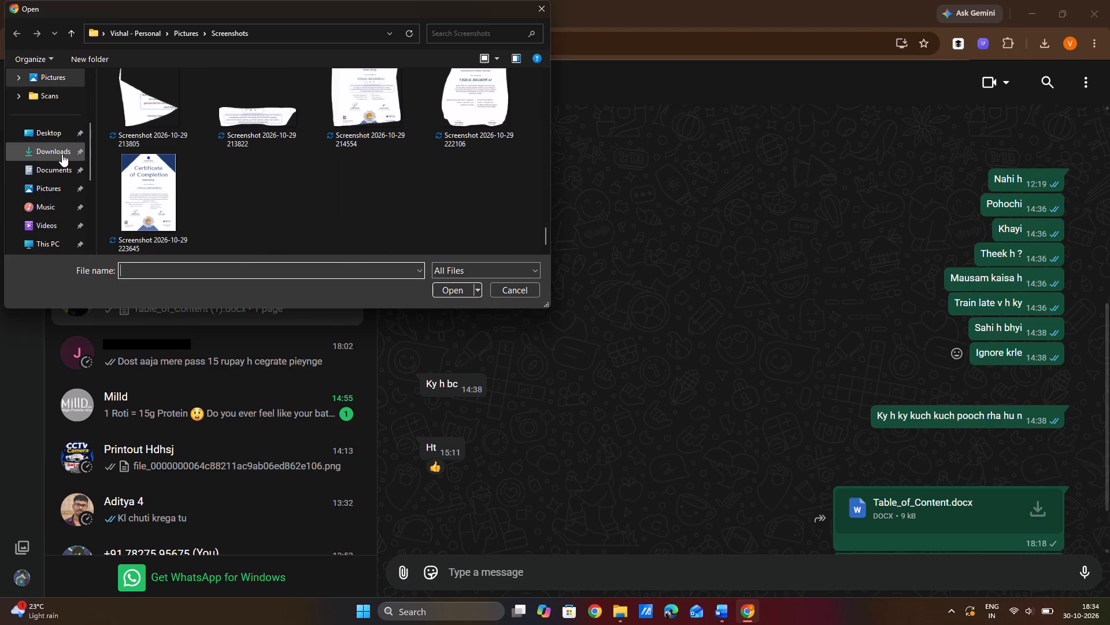
click(62, 154)
scroll(62, 141, up, 2)
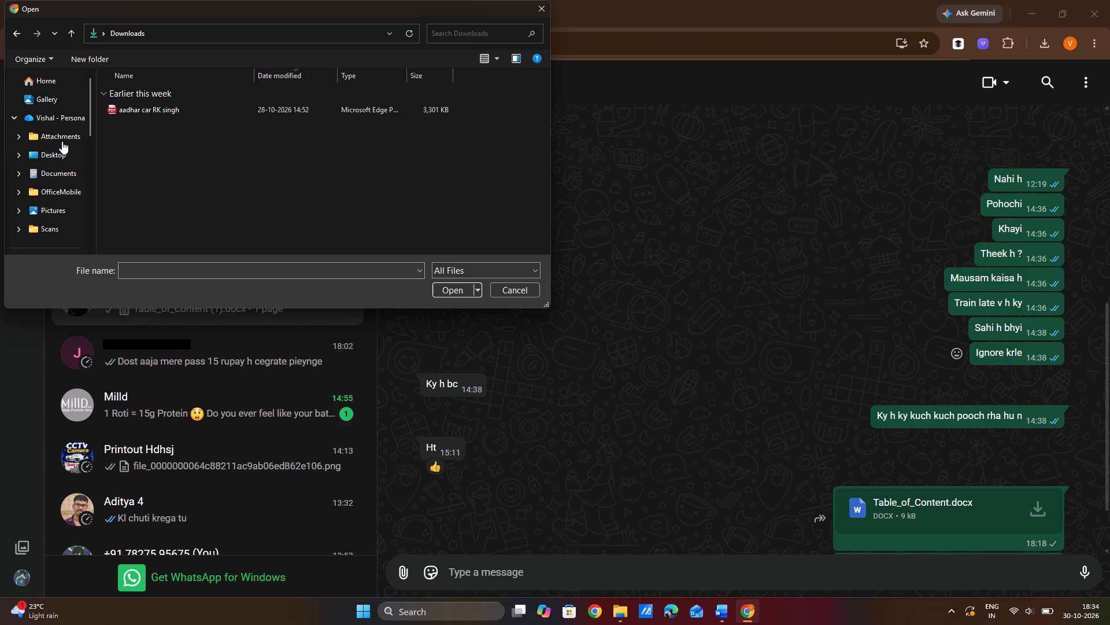
scroll(62, 141, up, 2)
click(54, 87)
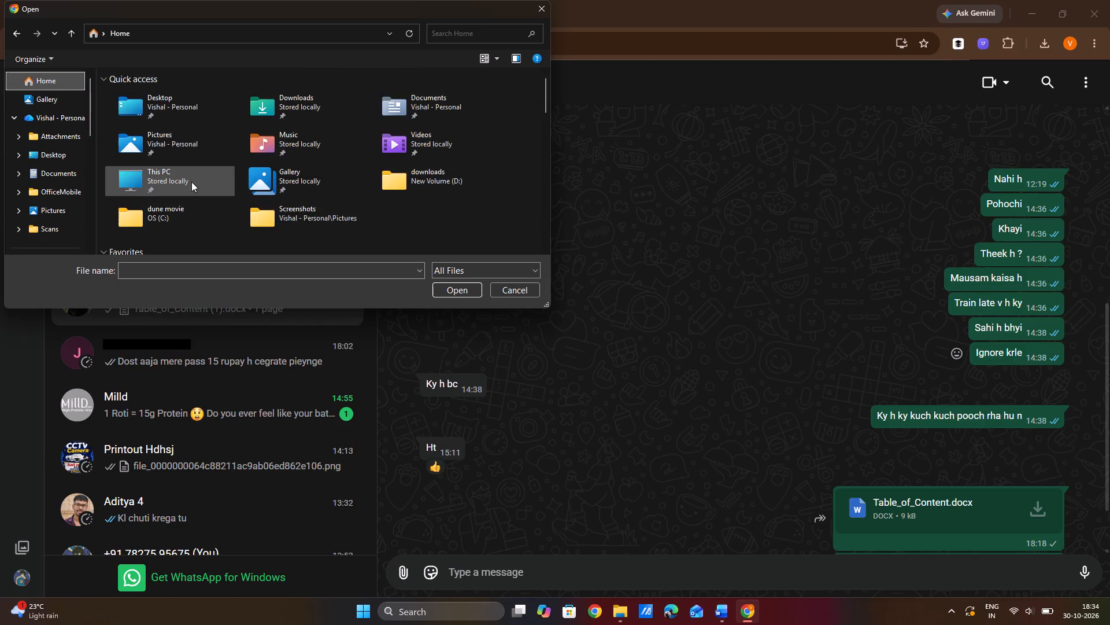
scroll(191, 182, down, 1)
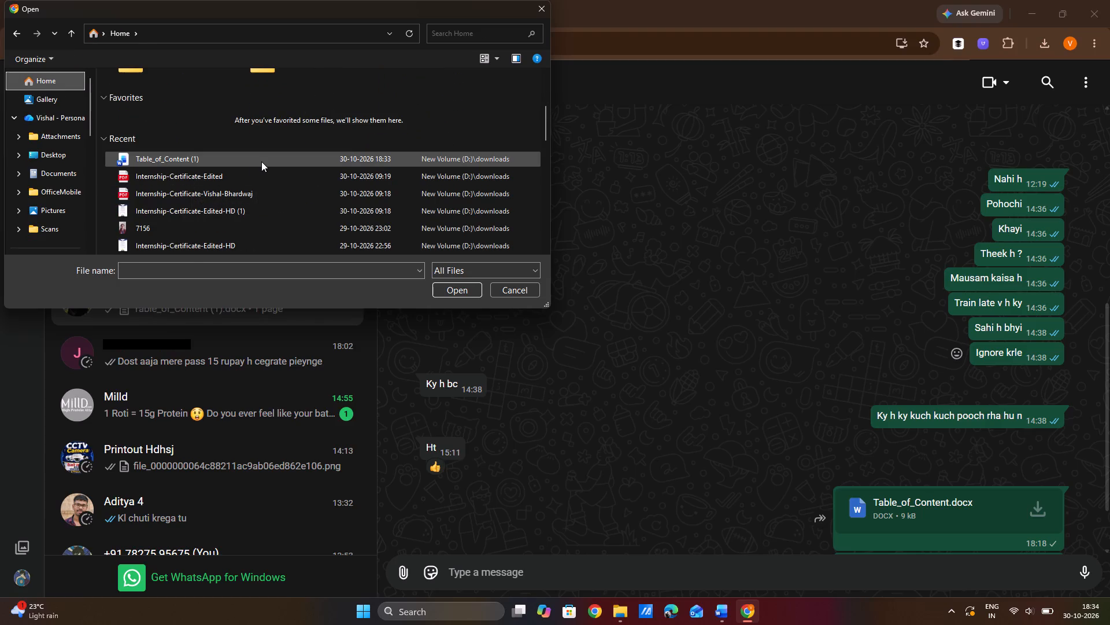
click(261, 161)
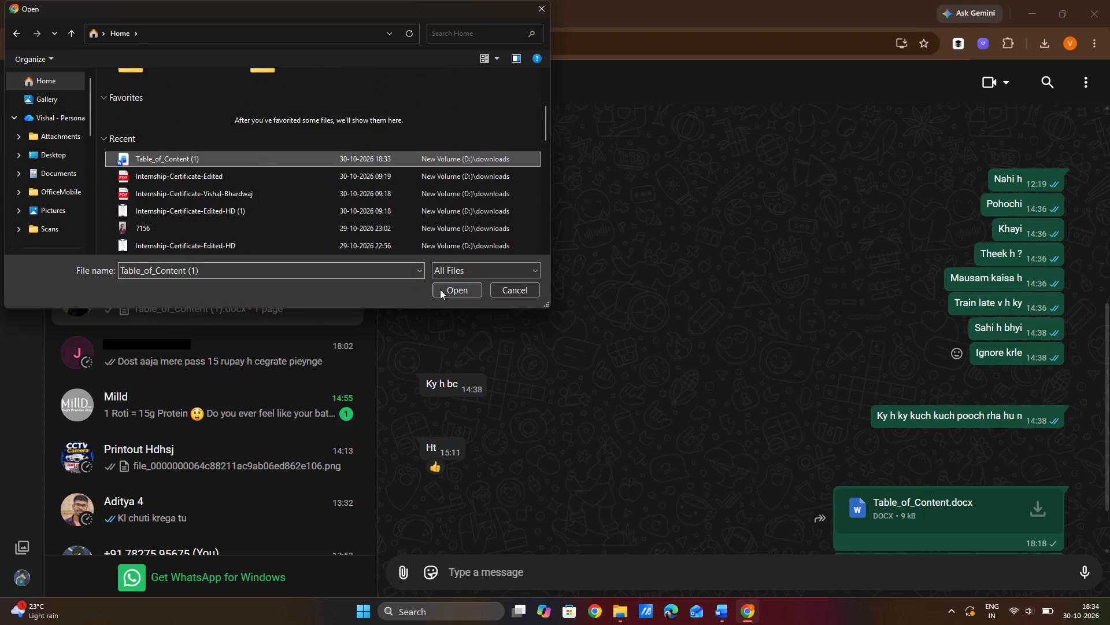